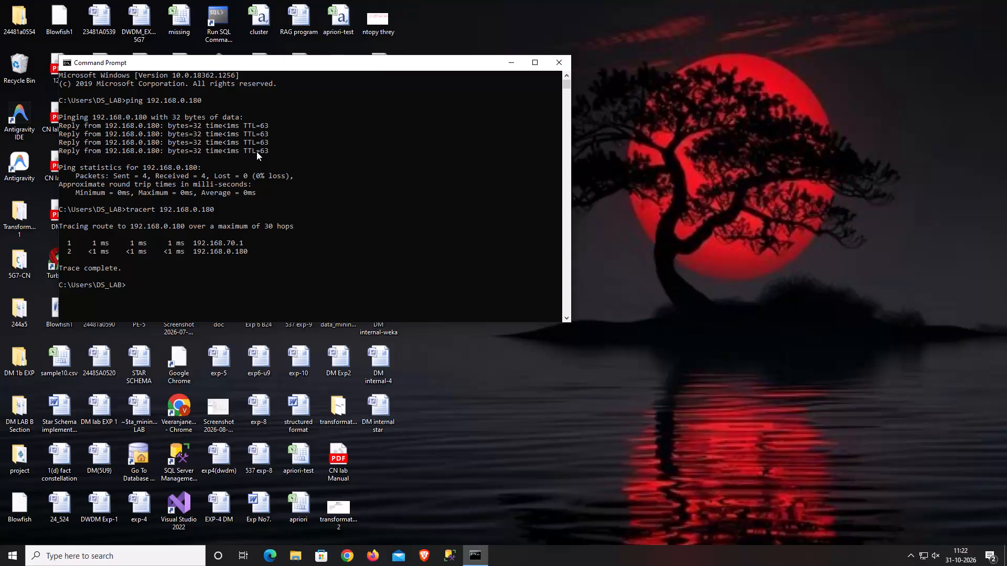
Close the Command Prompt window.
{"action": "left_click", "coordinate": [560, 59]}
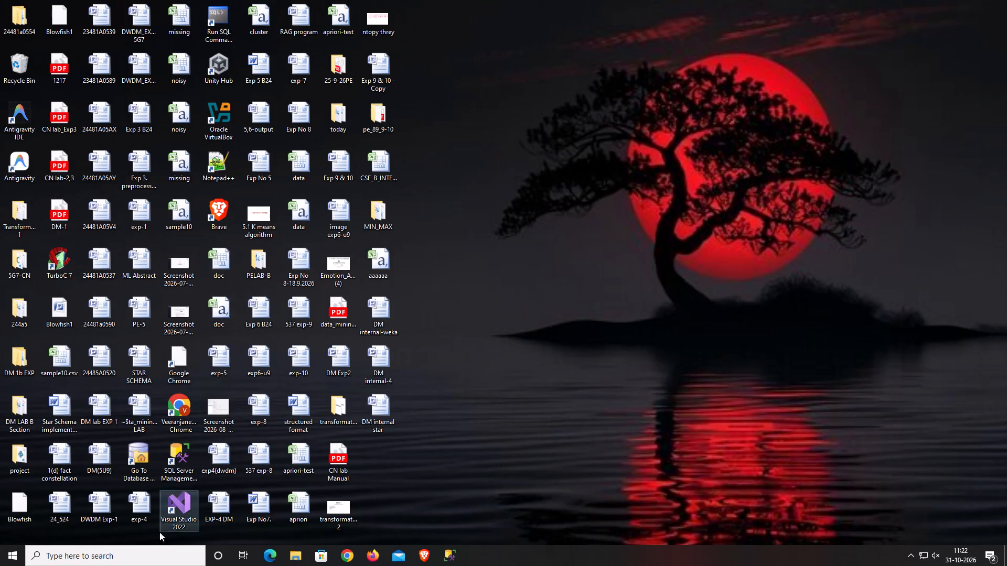
Open the network shared folder \\192.168.0.180\lib.
{"action": "left_click", "coordinate": [140, 565]}
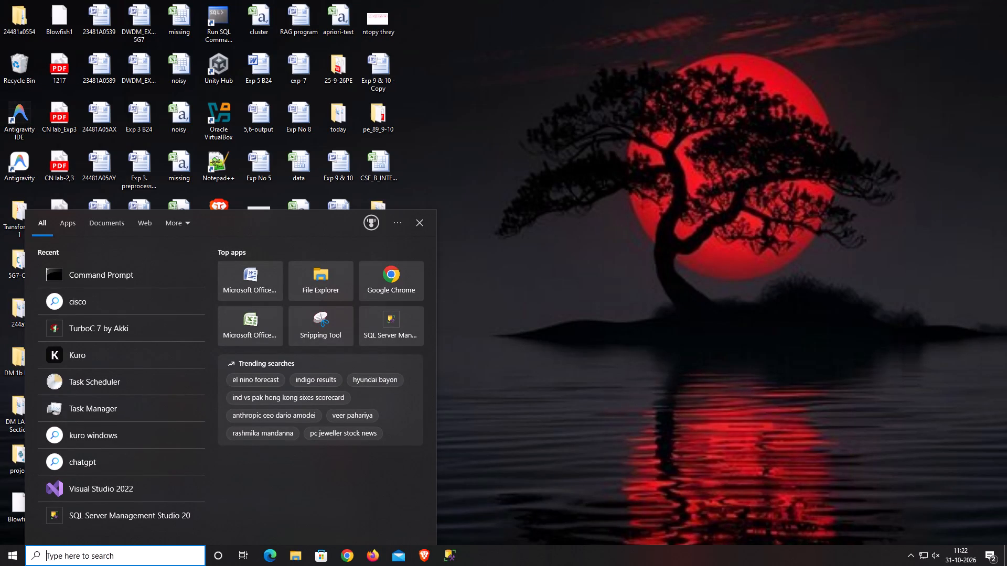
{"action": "key", "text": "super+r"}
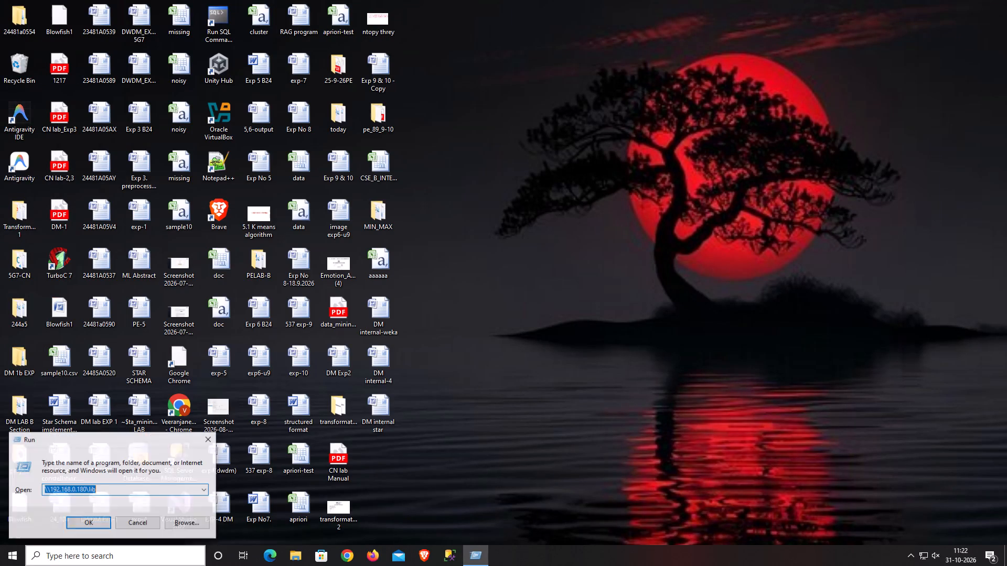
{"action": "left_click", "coordinate": [104, 520]}
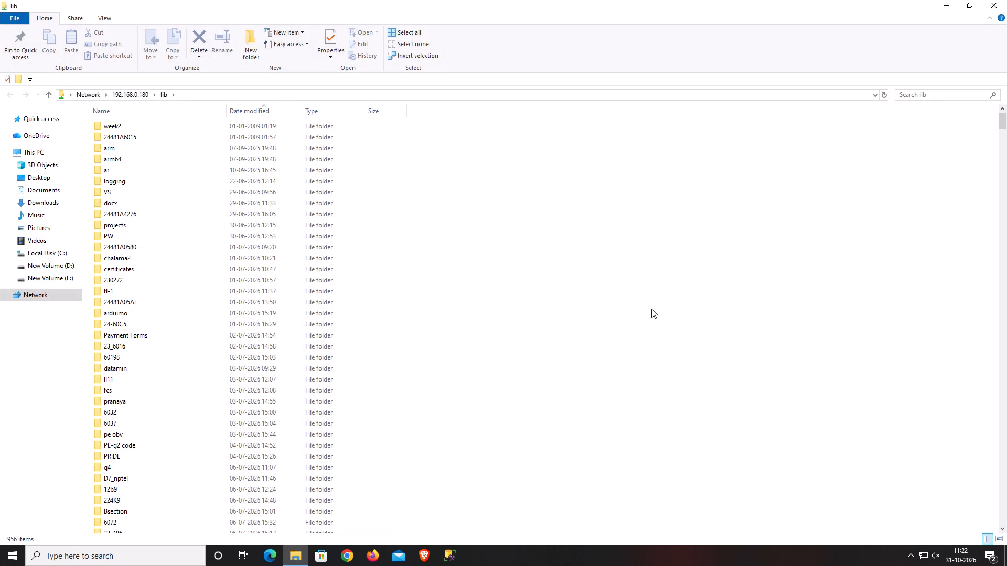
Search the lib shared folder for "iii".
{"action": "left_click", "coordinate": [935, 95]}
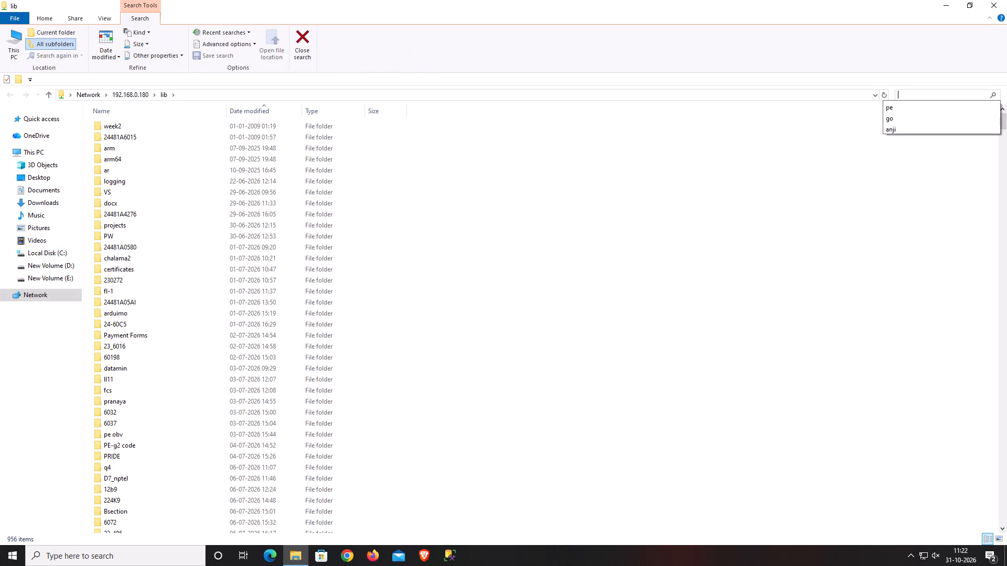
{"action": "type", "text": "iii"}
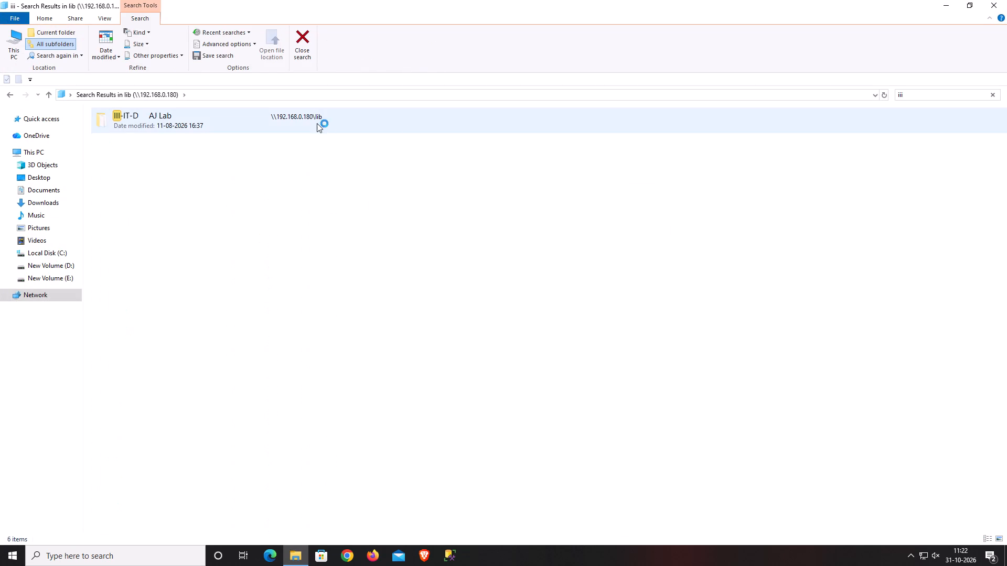
Replace the search term with "flutt" to look for Flutter items in the lib share, and close the folder window.
{"action": "key", "text": "BackSpace"}
{"action": "key", "text": "BackSpace"}
{"action": "key", "text": "BackSpace"}
{"action": "key", "text": "BackSpace"}
{"action": "key", "text": "BackSpace"}
{"action": "key", "text": "BackSpace"}
{"action": "key", "text": "BackSpace"}
{"action": "key", "text": "BackSpace"}
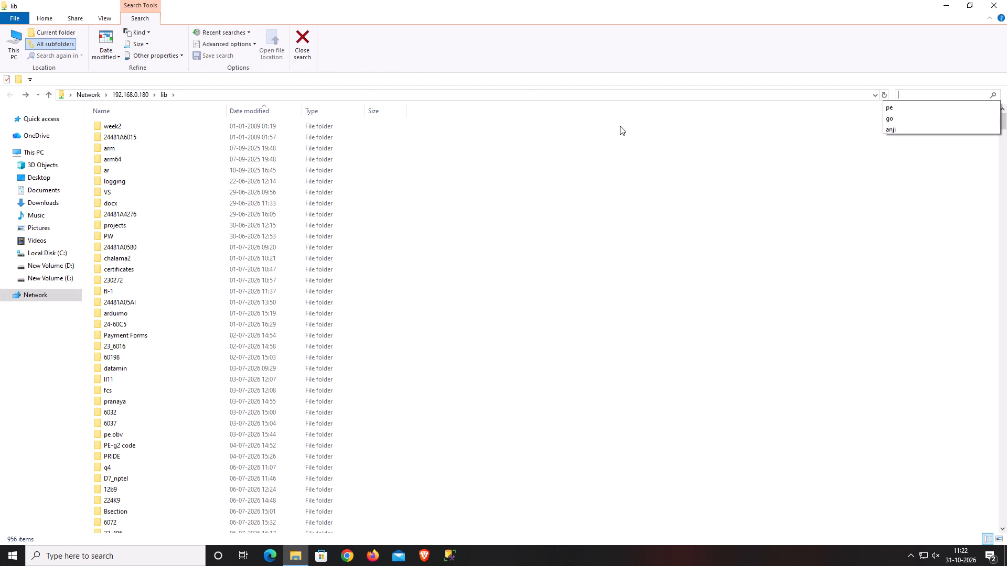
{"action": "type", "text": "flu"}
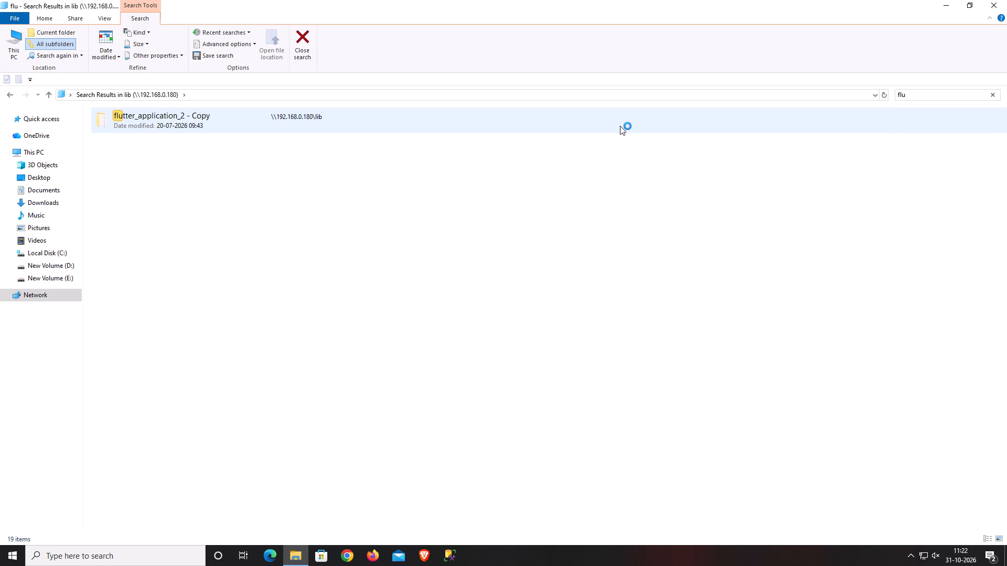
{"action": "key", "text": "t"}
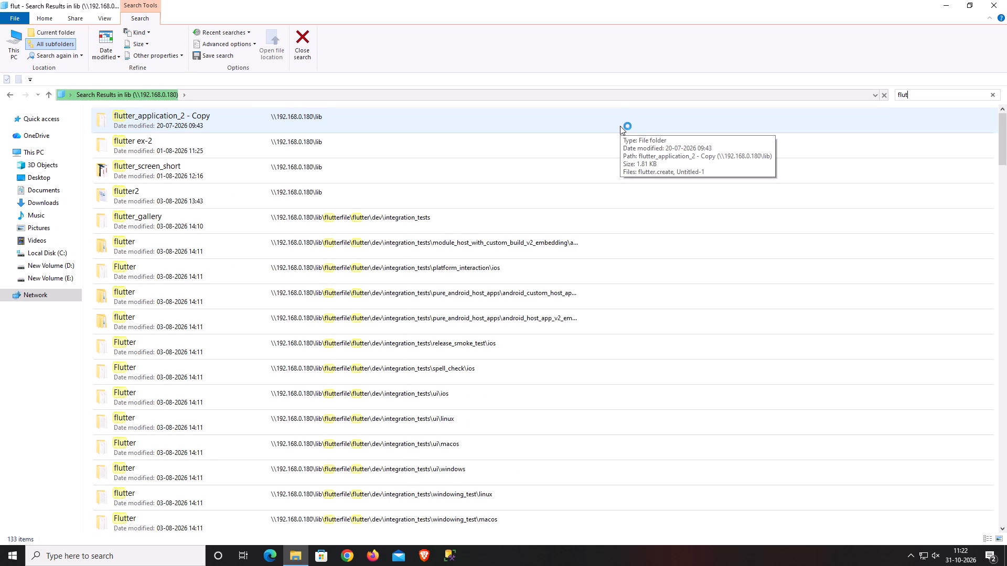
{"action": "key", "text": "t"}
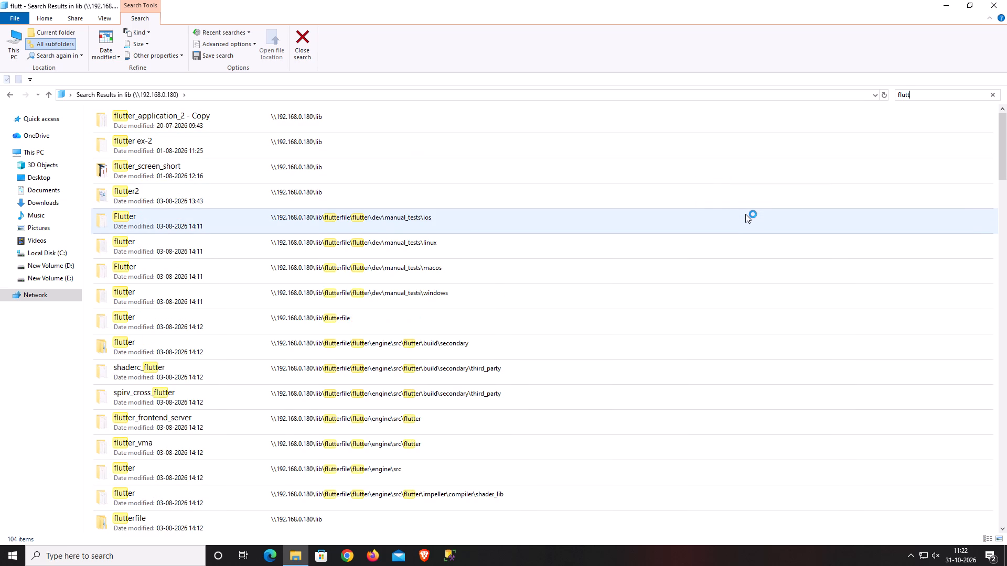
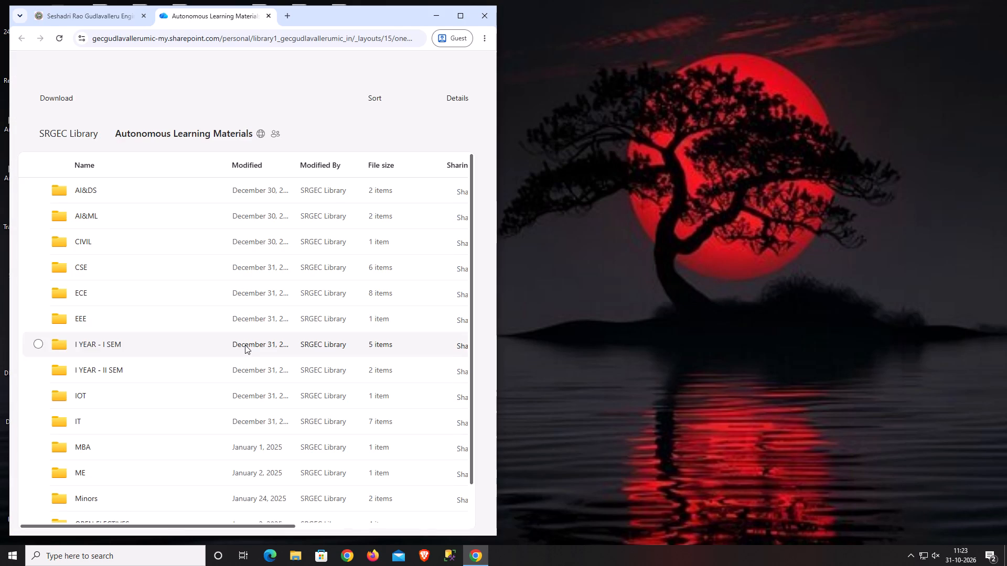
In the Autonomous Learning Materials library, open the CSE folder, and go through 3-1 and R-23 to the 2026 folder.
{"action": "left_click", "coordinate": [84, 269]}
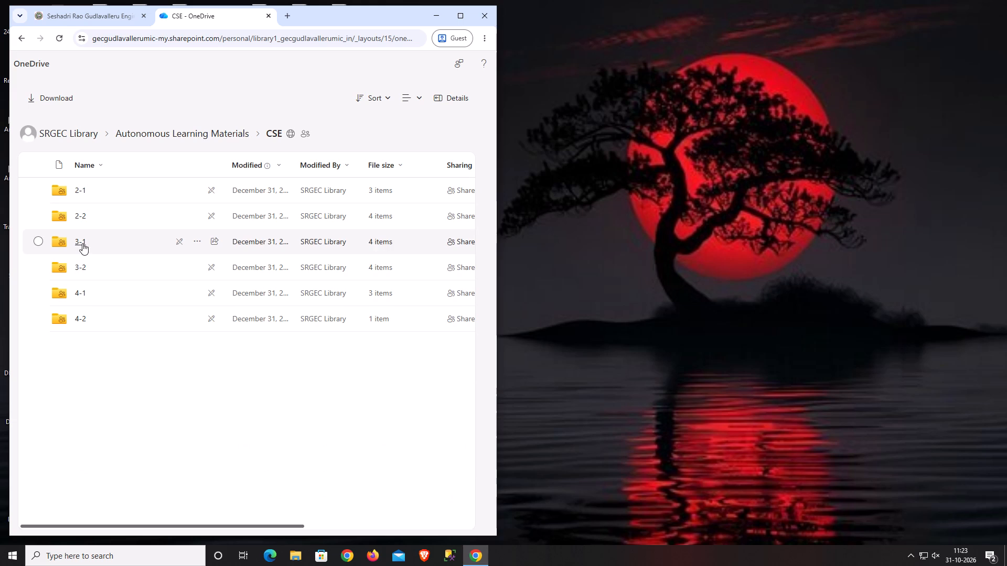
{"action": "left_click", "coordinate": [82, 243]}
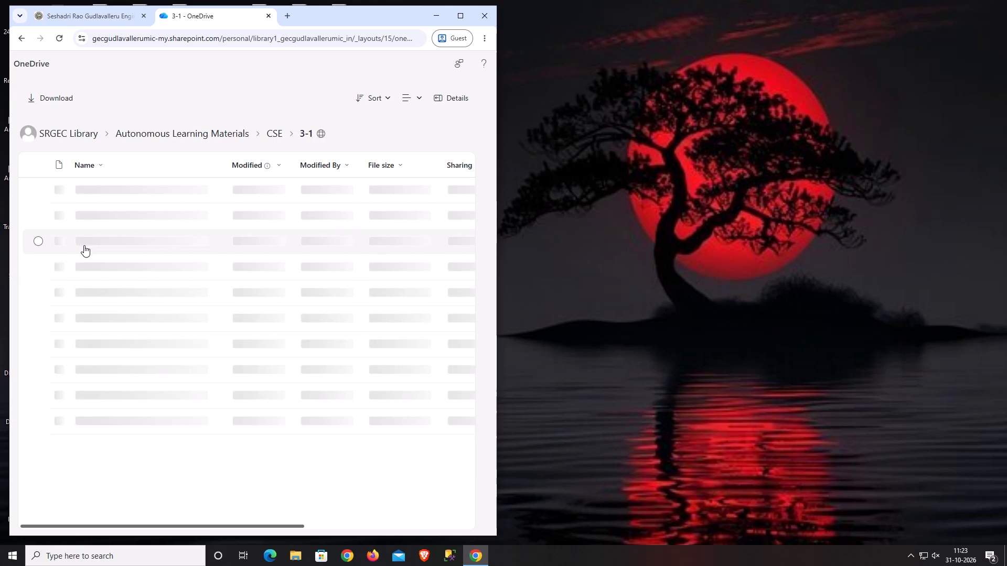
{"action": "left_click", "coordinate": [84, 269]}
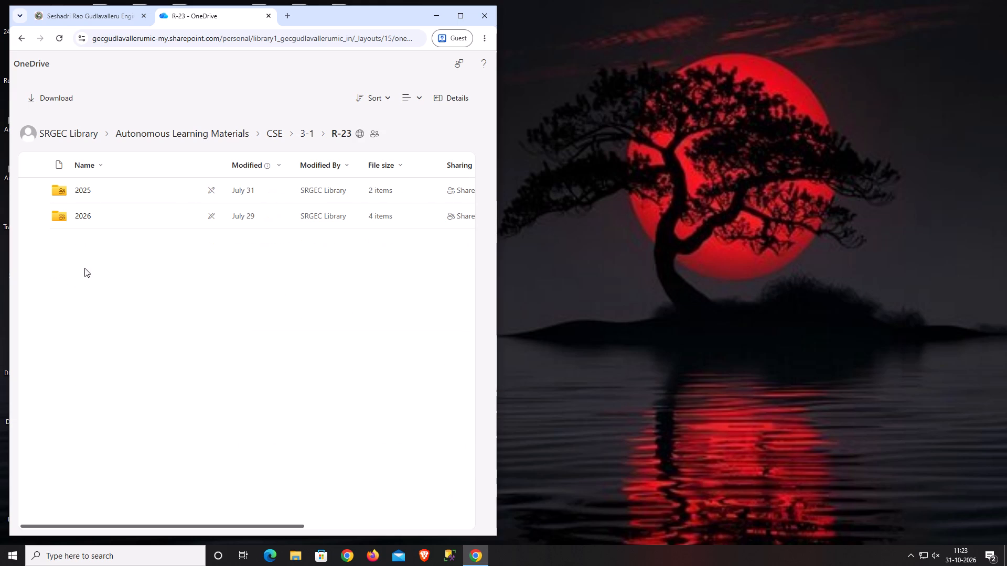
{"action": "left_click", "coordinate": [87, 217]}
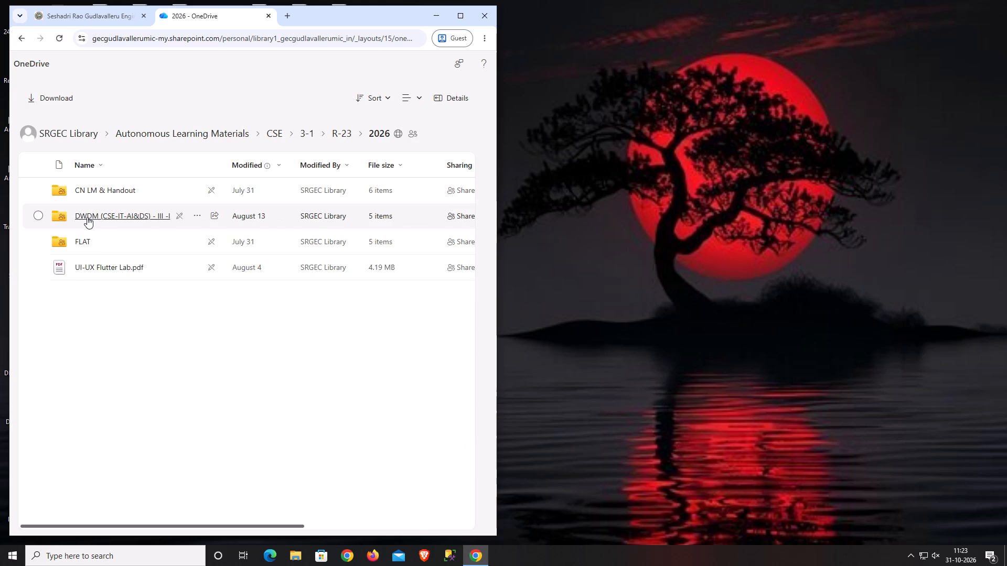
Download UI-UX Flutter Lab.pdf to the Downloads folder under its suggested name, and close the browser.
{"action": "left_click", "coordinate": [202, 270]}
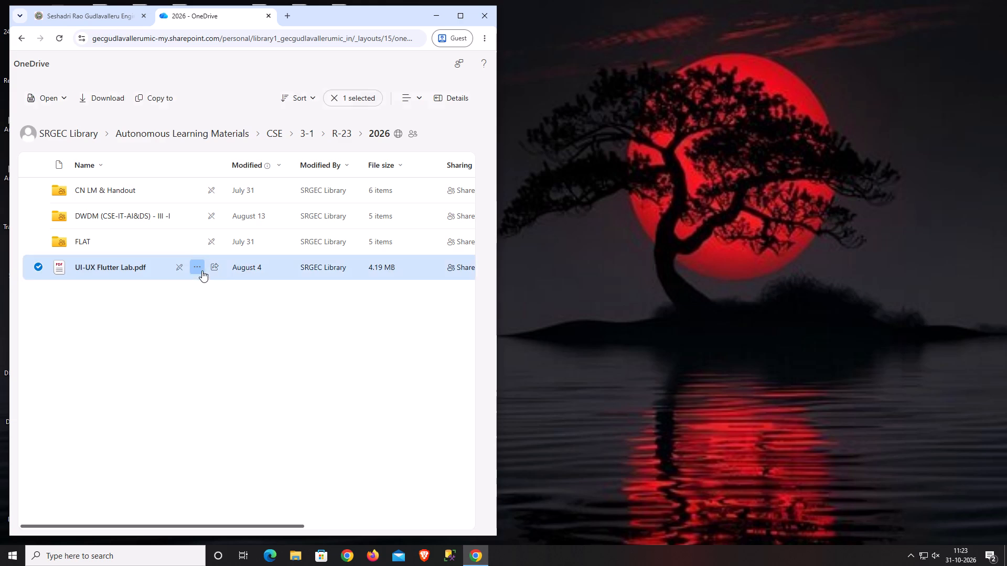
{"action": "left_click", "coordinate": [234, 312]}
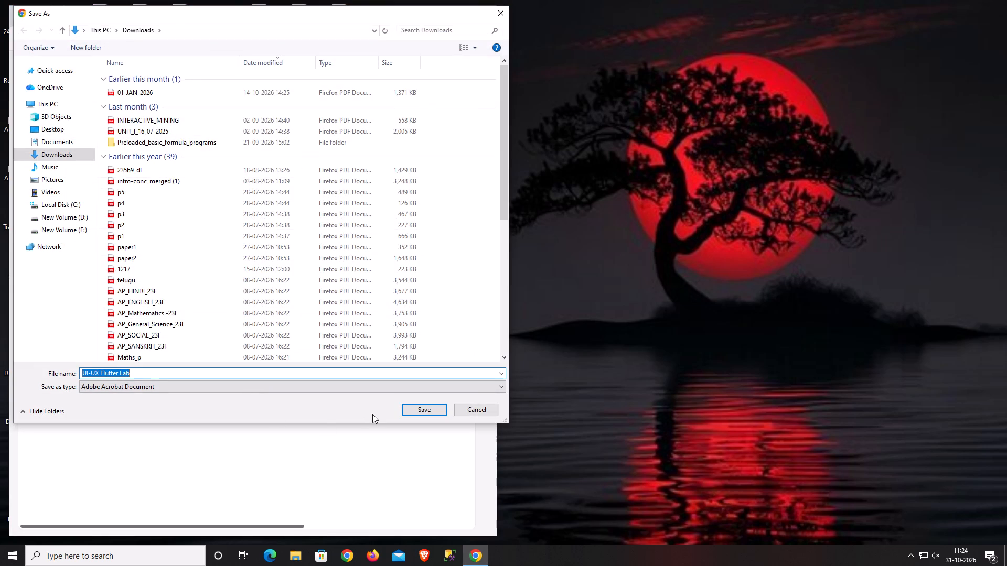
{"action": "left_click", "coordinate": [414, 406]}
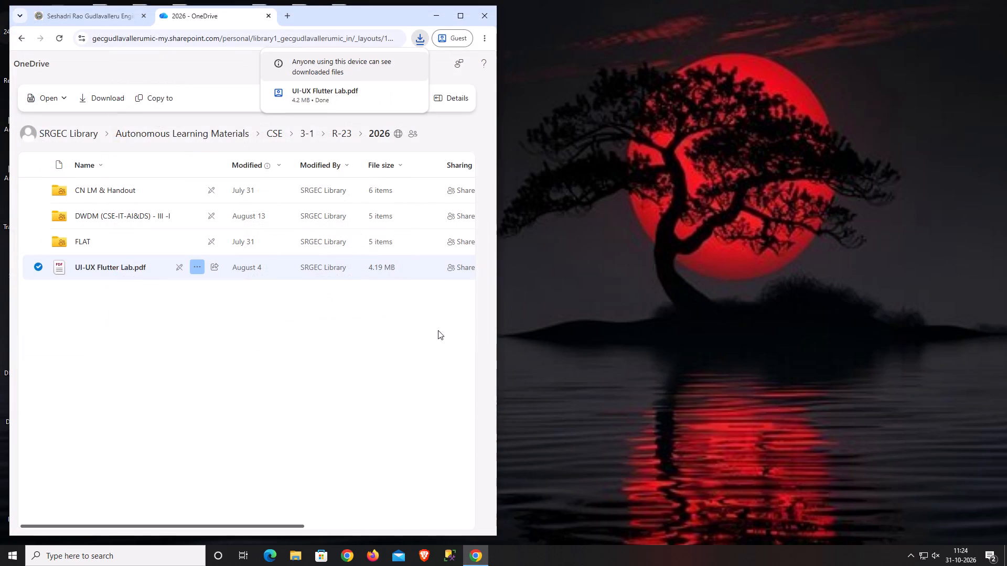
{"action": "left_click", "coordinate": [493, 10]}
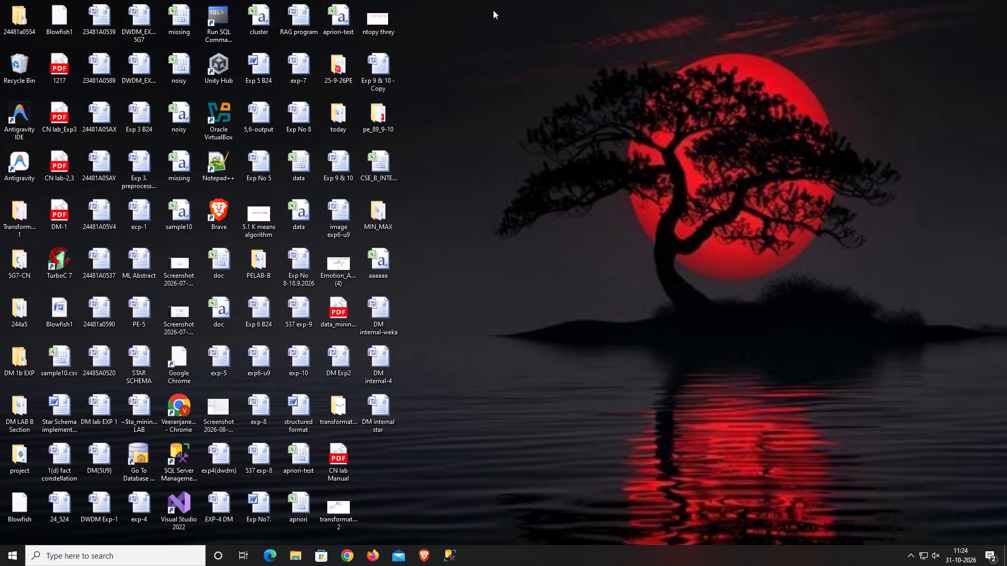
Open the downloaded UI-UX Flutter Lab PDF from the recent files in File Explorer.
{"action": "left_click", "coordinate": [295, 562]}
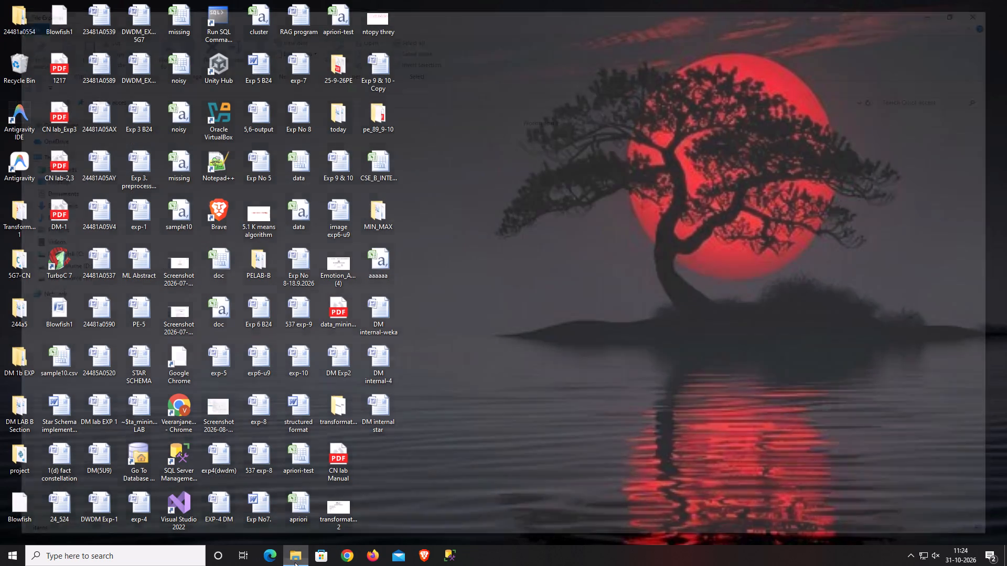
{"action": "double_click", "coordinate": [168, 223]}
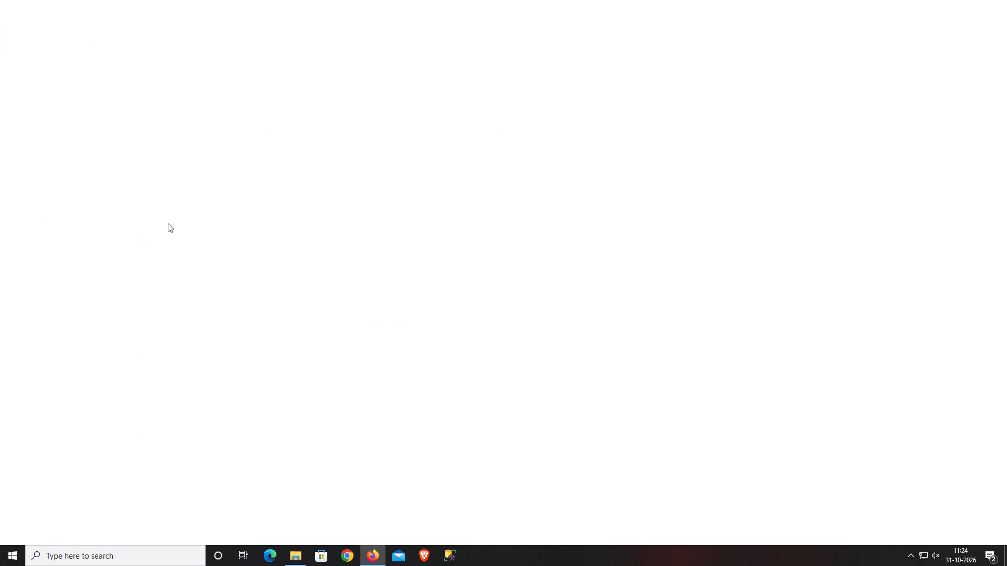
Look through the Flutter lab manual for the Fetch API Example output on page 69.
{"action": "scroll", "coordinate": [395, 275], "scroll_direction": "down", "scroll_amount": 15}
{"action": "middle_click", "coordinate": [406, 284]}
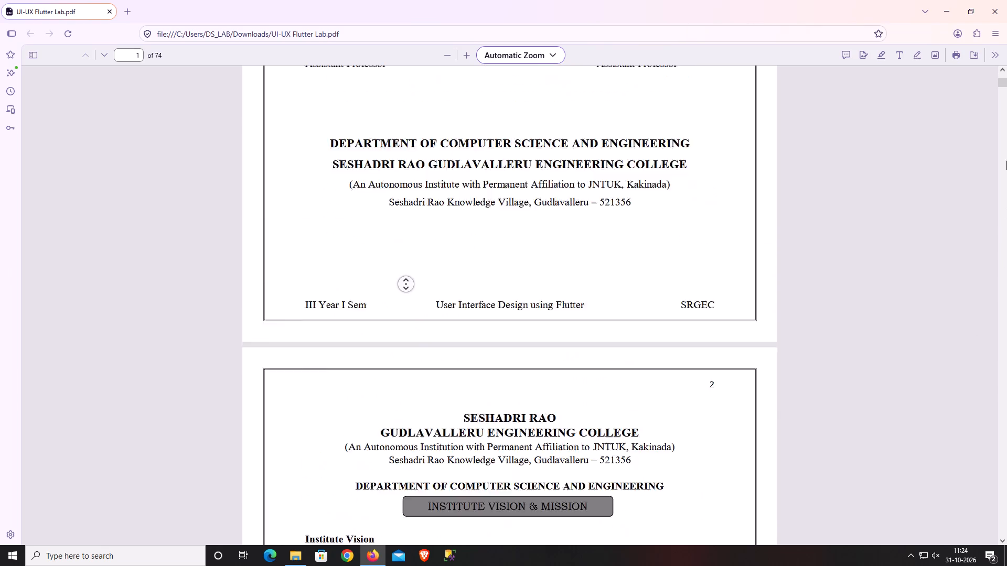
{"action": "left_click_drag", "start_coordinate": [1004, 148], "coordinate": [1006, 197]}
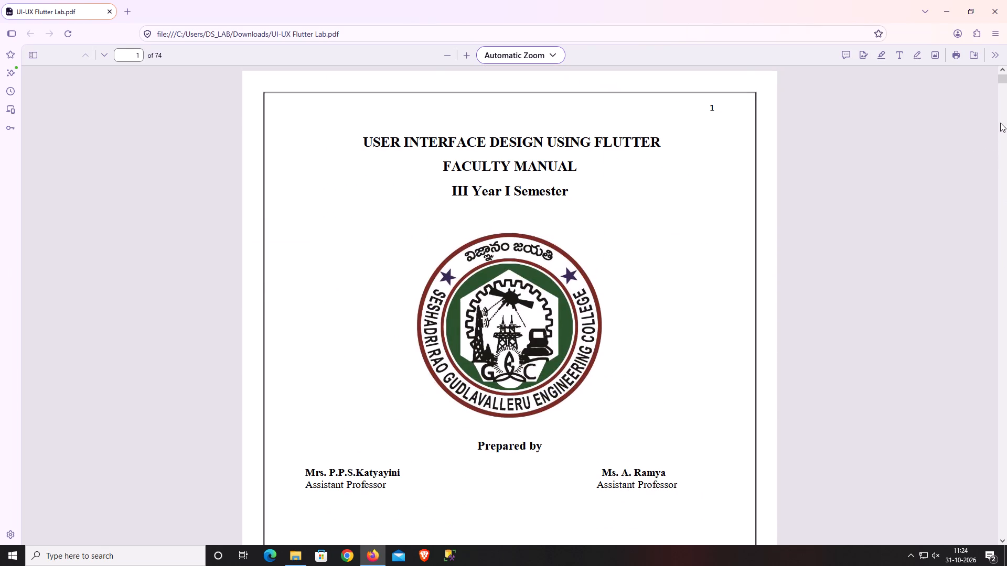
{"action": "left_click_drag", "start_coordinate": [1005, 81], "coordinate": [1006, 312]}
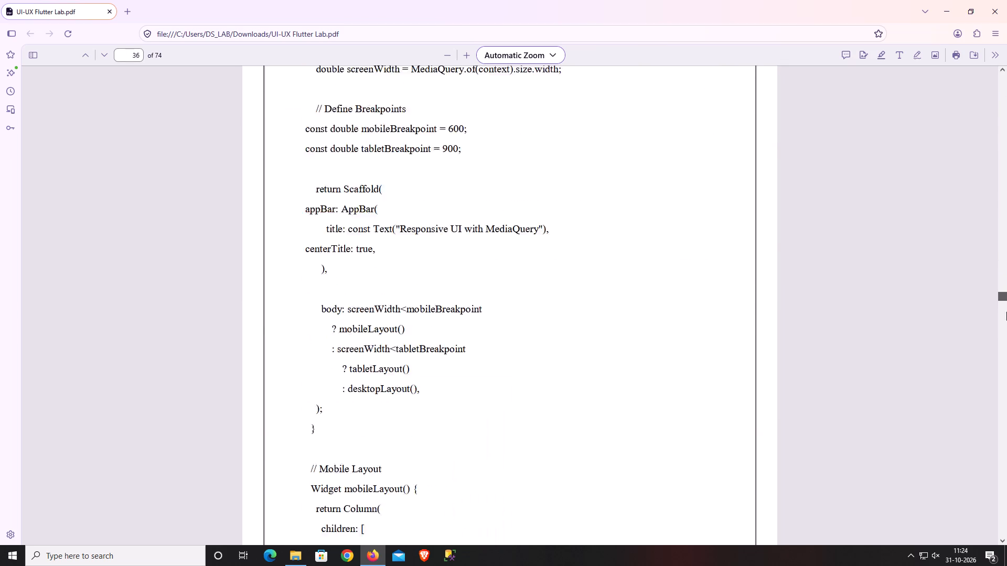
{"action": "left_click_drag", "start_coordinate": [1006, 312], "coordinate": [1006, 363]}
{"action": "scroll", "coordinate": [710, 366], "scroll_direction": "down", "scroll_amount": 10}
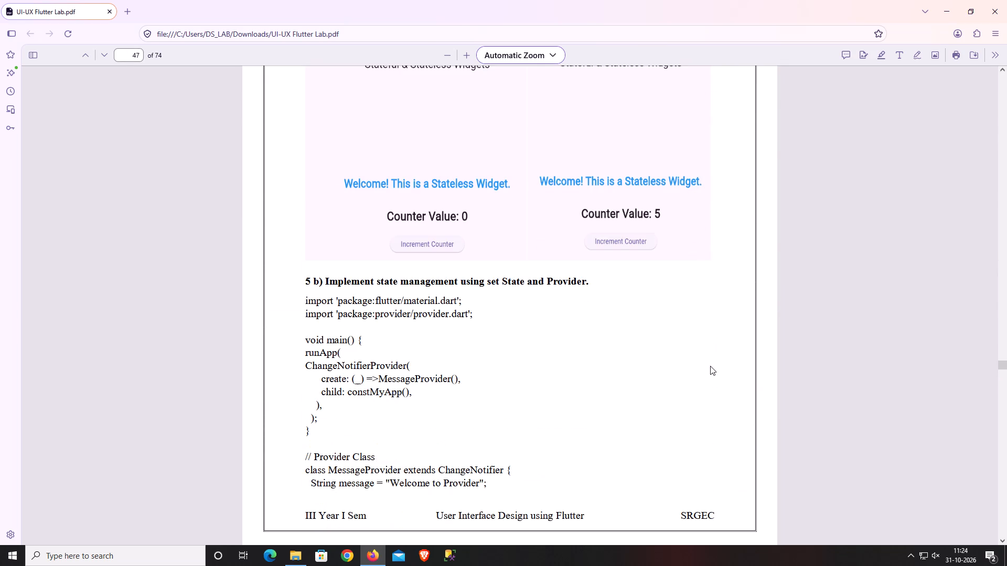
{"action": "scroll", "coordinate": [710, 366], "scroll_direction": "down", "scroll_amount": 6}
{"action": "left_click_drag", "start_coordinate": [1005, 368], "coordinate": [1006, 417]}
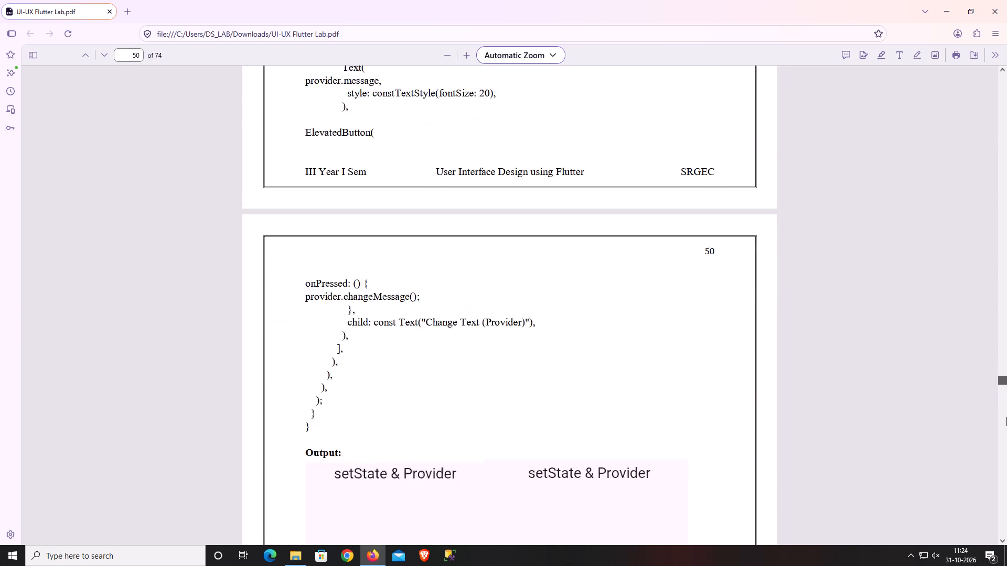
{"action": "left_click_drag", "start_coordinate": [1006, 417], "coordinate": [1006, 465]}
{"action": "scroll", "coordinate": [690, 328], "scroll_direction": "down", "scroll_amount": 17}
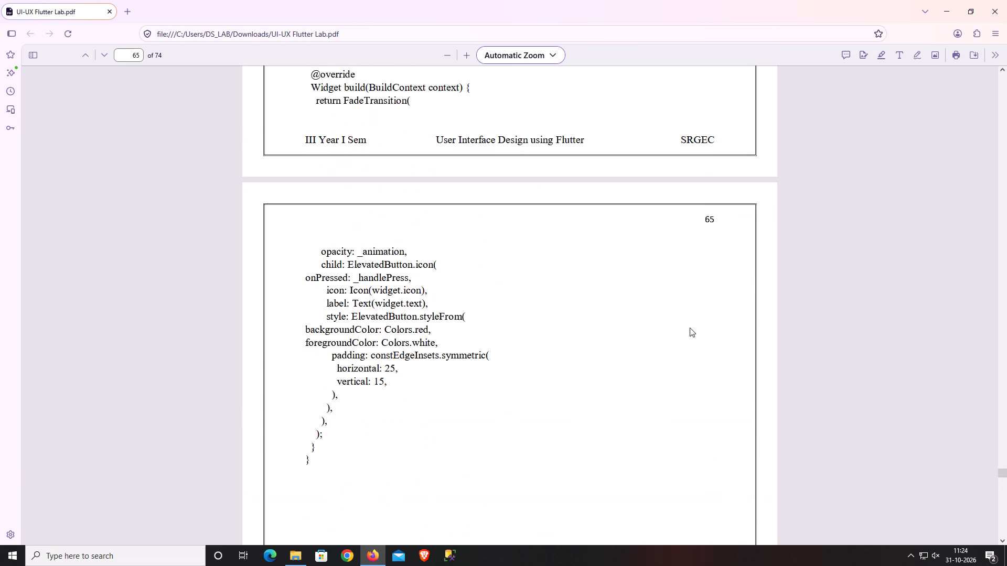
{"action": "scroll", "coordinate": [690, 328], "scroll_direction": "down", "scroll_amount": 16}
{"action": "scroll", "coordinate": [692, 328], "scroll_direction": "down", "scroll_amount": 5}
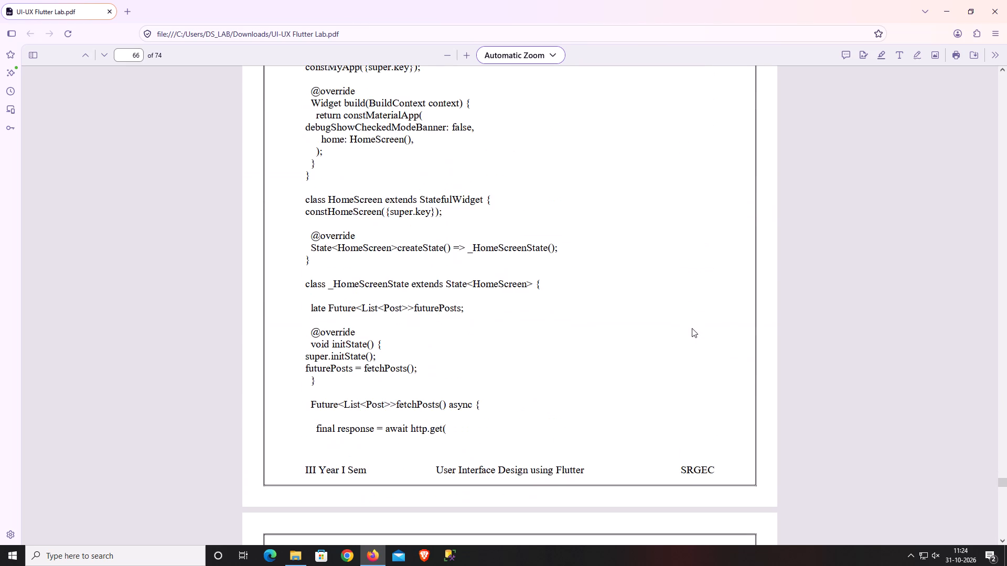
{"action": "scroll", "coordinate": [692, 328], "scroll_direction": "down", "scroll_amount": 16}
{"action": "scroll", "coordinate": [692, 328], "scroll_direction": "down", "scroll_amount": 10}
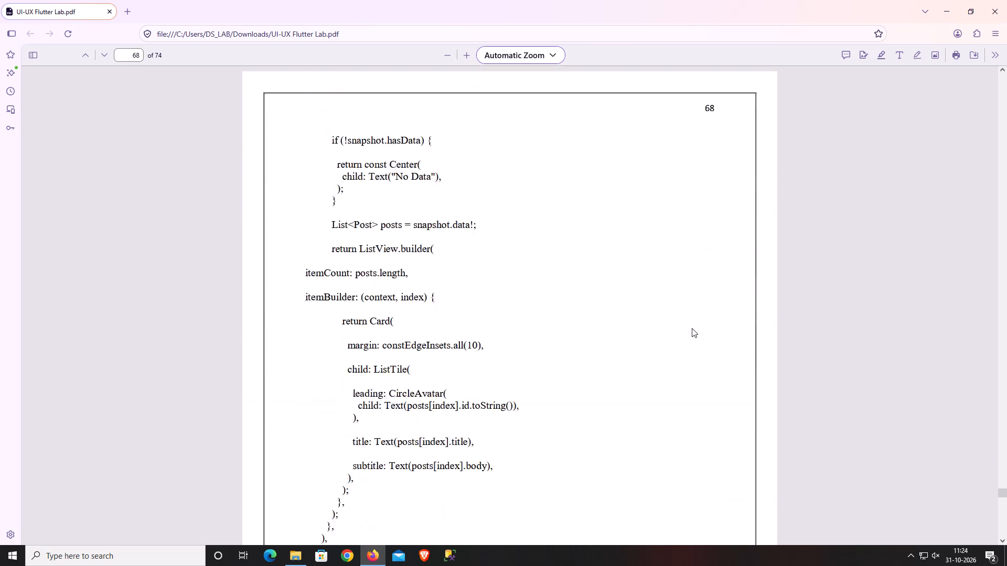
{"action": "scroll", "coordinate": [692, 328], "scroll_direction": "down", "scroll_amount": 17}
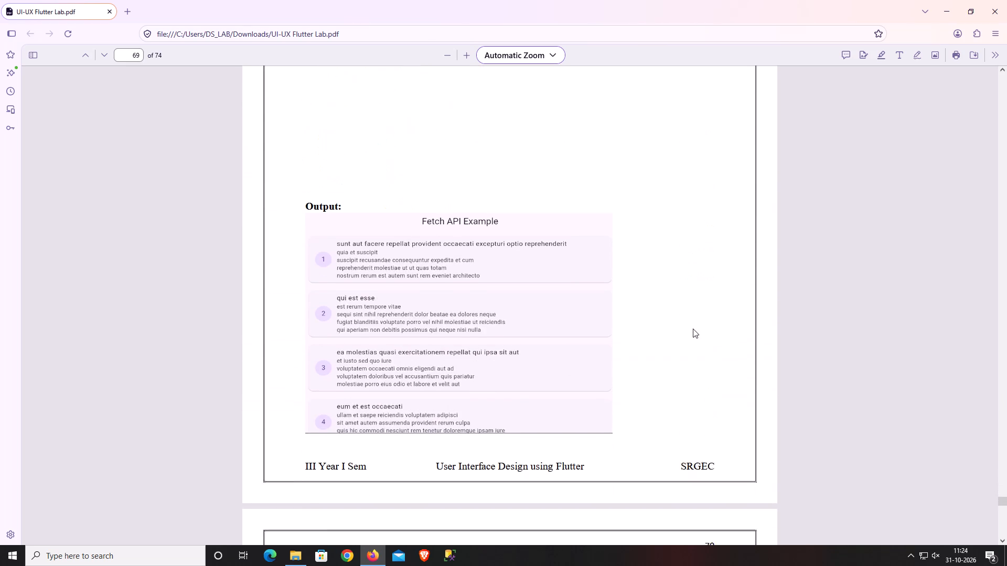
{"action": "scroll", "coordinate": [693, 329], "scroll_direction": "down", "scroll_amount": 5}
{"action": "scroll", "coordinate": [693, 329], "scroll_direction": "up", "scroll_amount": 5}
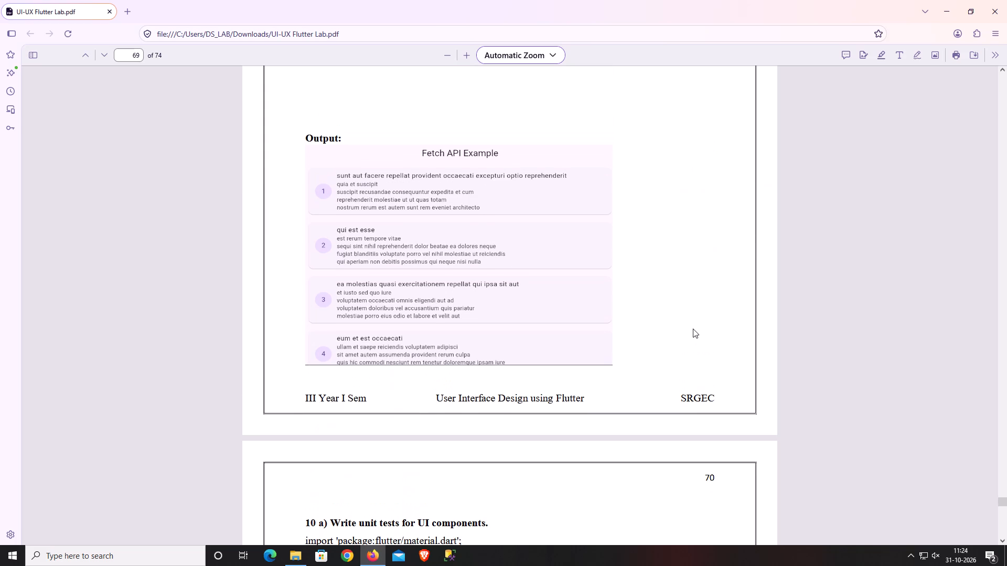
Capture a rectangular screen snip of the Fetch API Example output image.
{"action": "key", "text": "shift+super+s"}
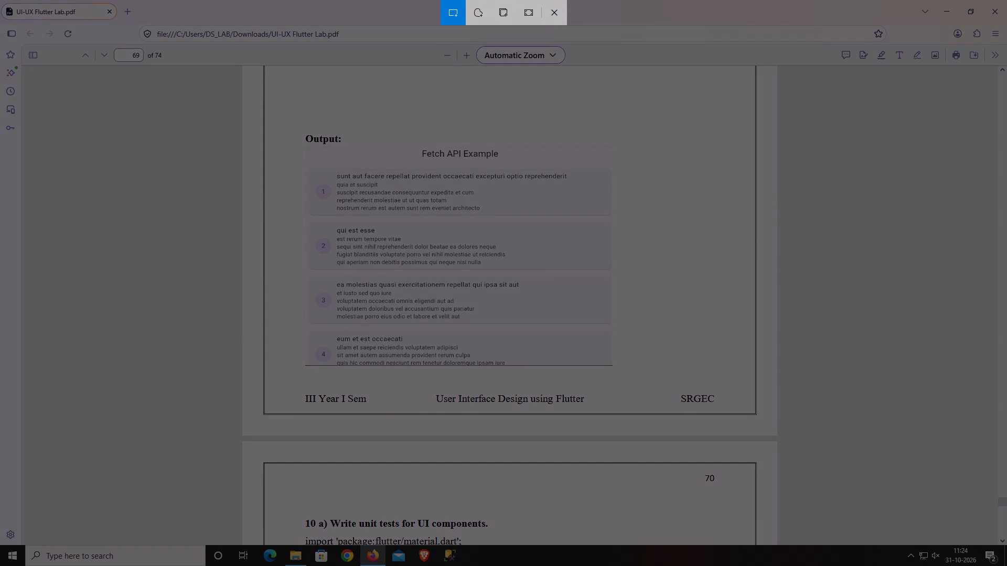
{"action": "left_click_drag", "start_coordinate": [303, 143], "coordinate": [603, 366]}
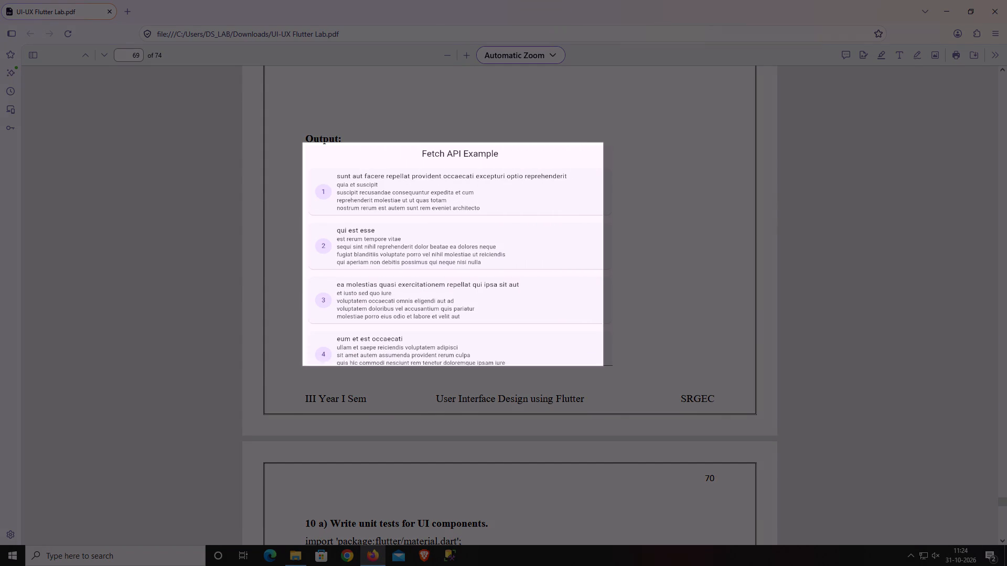
{"action": "left_click_drag", "start_coordinate": [603, 366], "coordinate": [615, 372]}
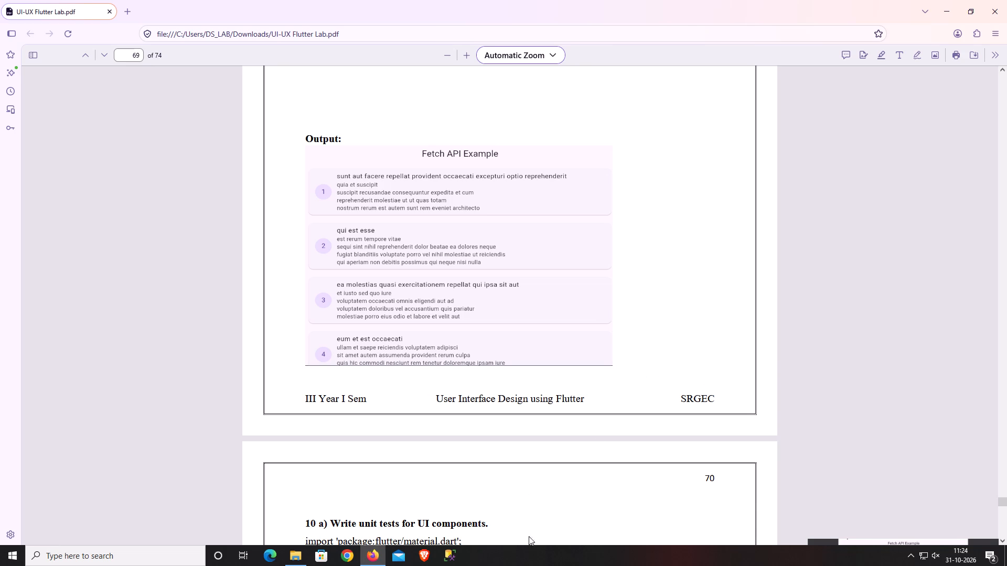
Minimize the open windows, create a new Word document on the desktop with its default name, and open it.
{"action": "left_click", "coordinate": [954, 12]}
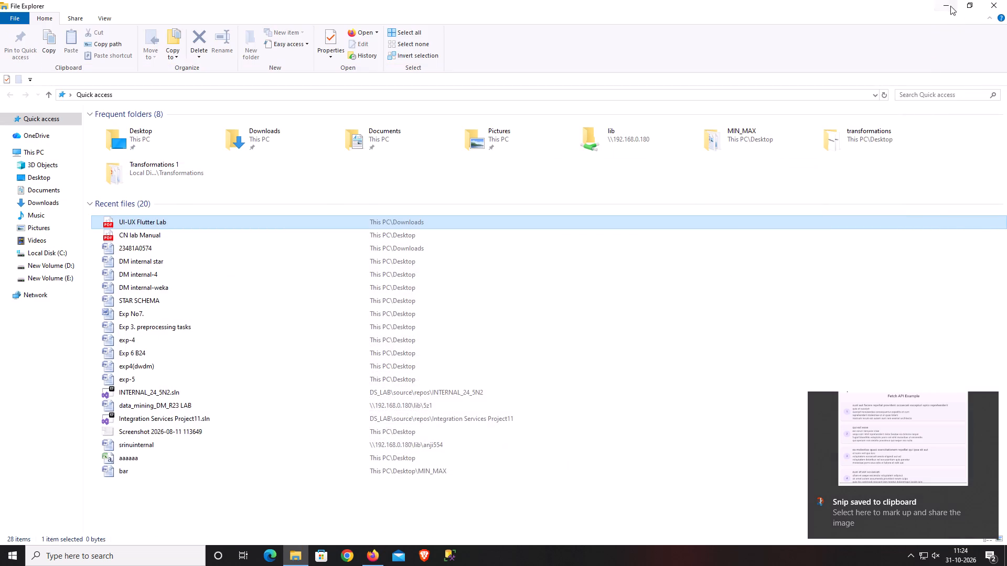
{"action": "left_click", "coordinate": [950, 5]}
{"action": "right_click", "coordinate": [564, 110]}
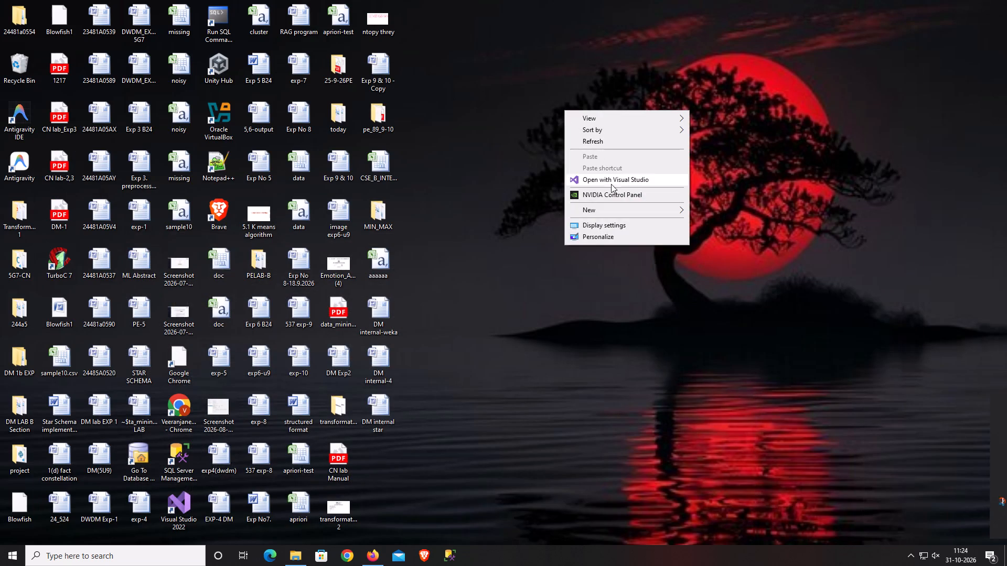
{"action": "left_click", "coordinate": [612, 213]}
{"action": "left_click", "coordinate": [716, 258]}
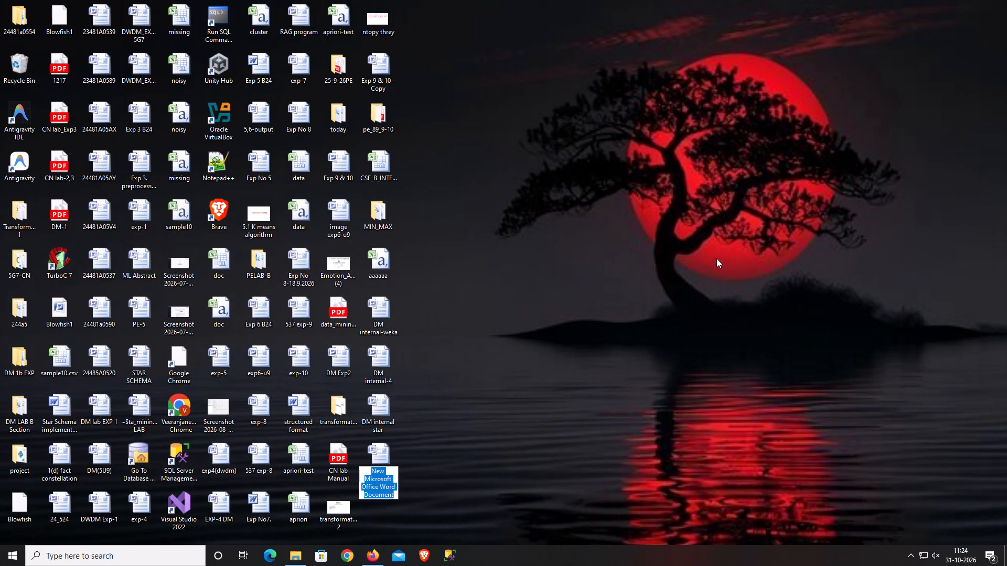
{"action": "double_click", "coordinate": [385, 455]}
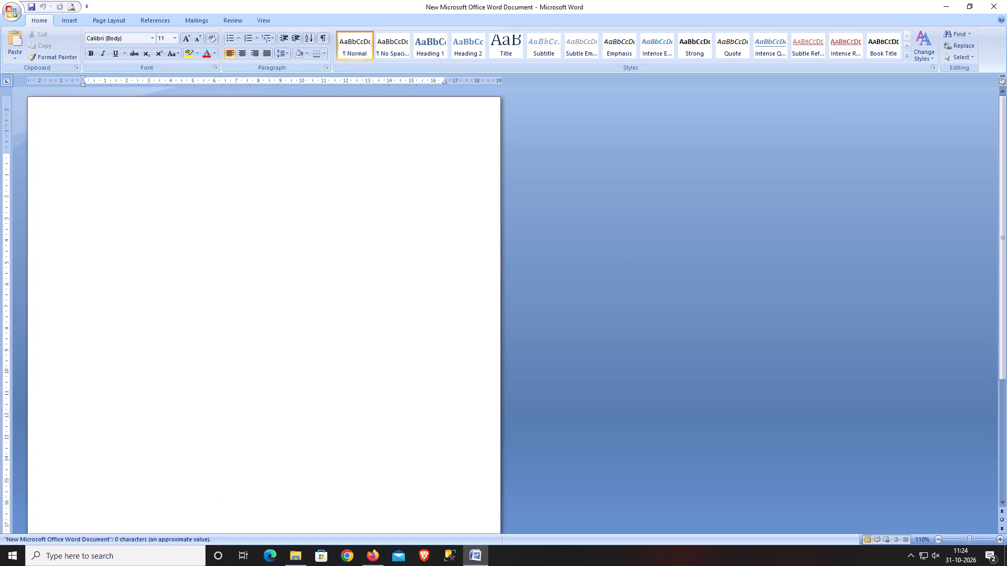
Paste the Fetch API Example snip into the blank Word document.
{"action": "key", "text": "ctrl+v"}
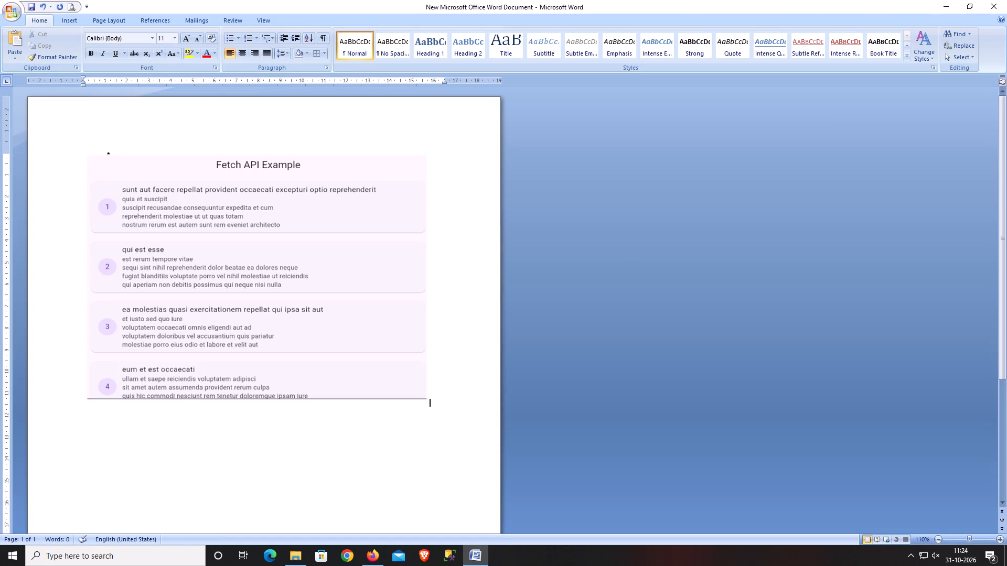
Shrink the pasted picture to about 12 cm wide and 9.5 cm high.
{"action": "left_click", "coordinate": [414, 389]}
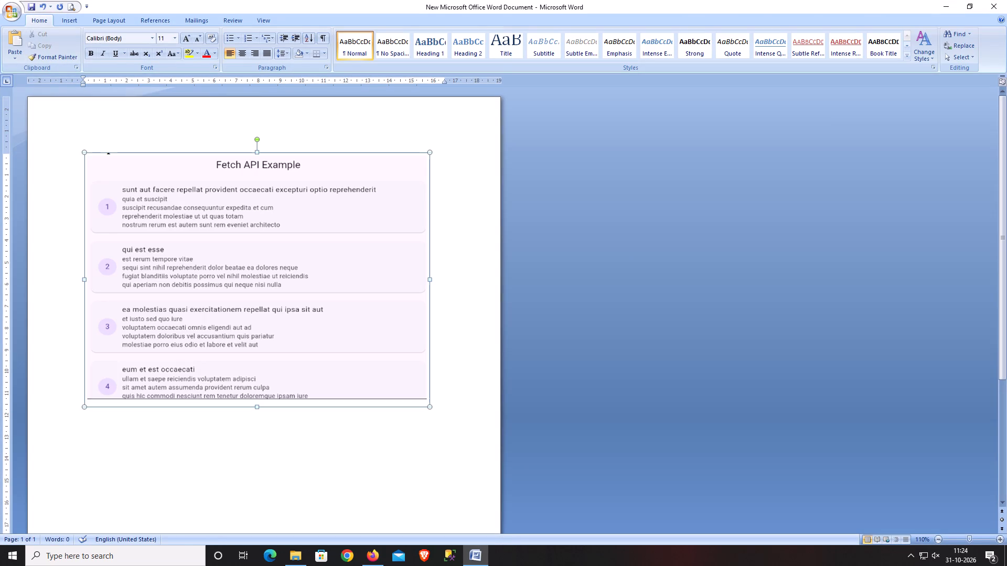
{"action": "left_click_drag", "start_coordinate": [255, 408], "coordinate": [269, 386]}
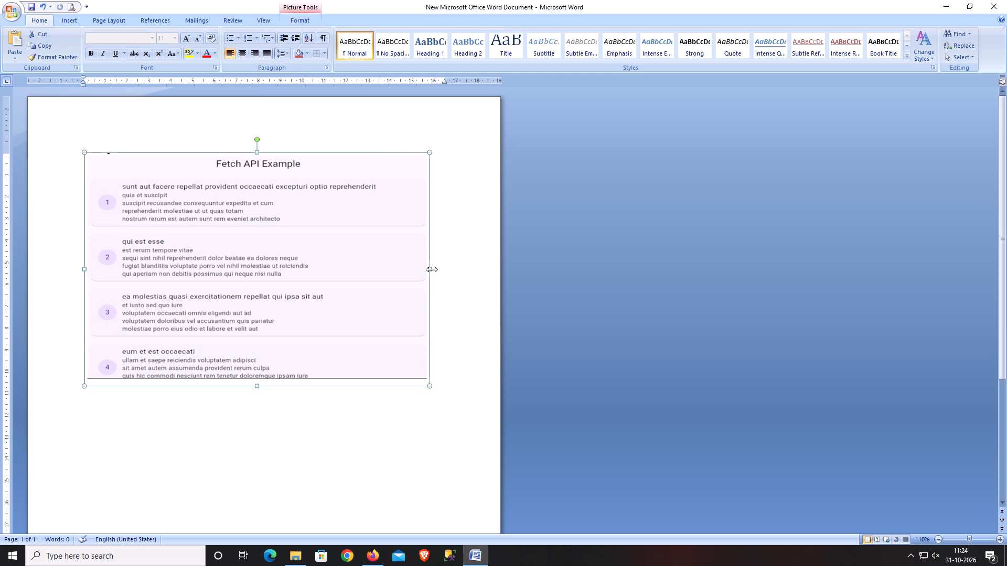
{"action": "left_click_drag", "start_coordinate": [428, 269], "coordinate": [396, 271]}
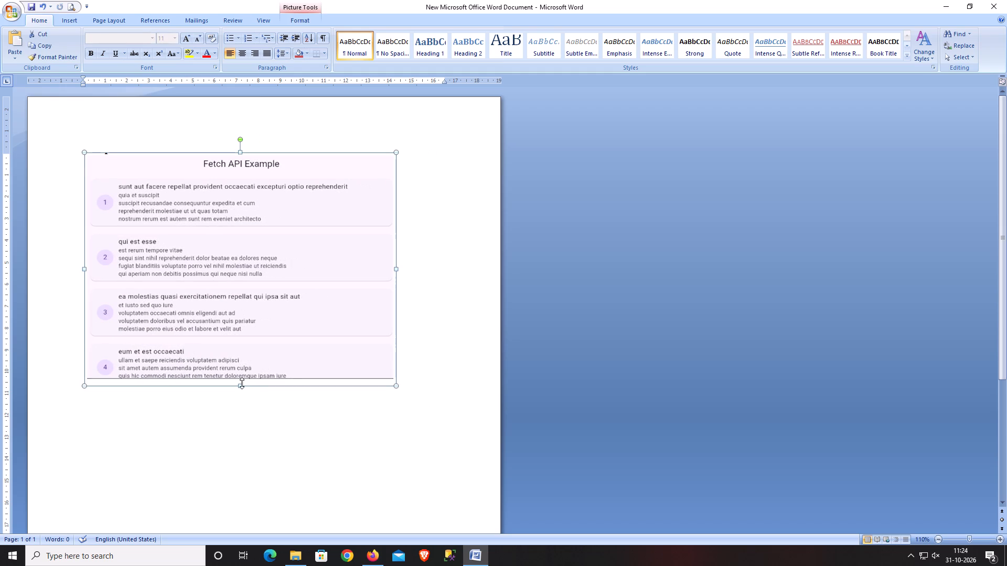
{"action": "left_click_drag", "start_coordinate": [240, 387], "coordinate": [256, 357]}
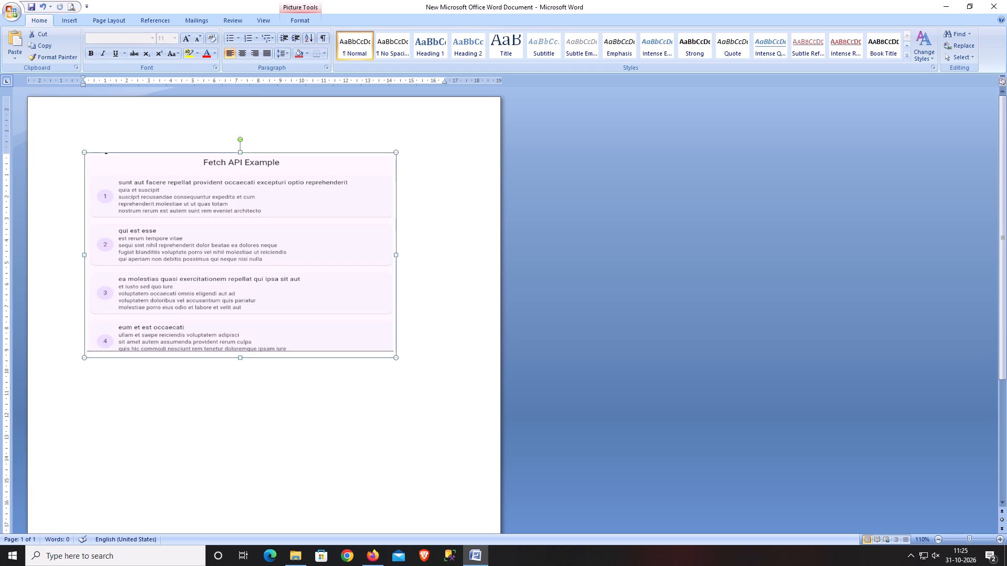
{"action": "left_click_drag", "start_coordinate": [397, 256], "coordinate": [344, 248]}
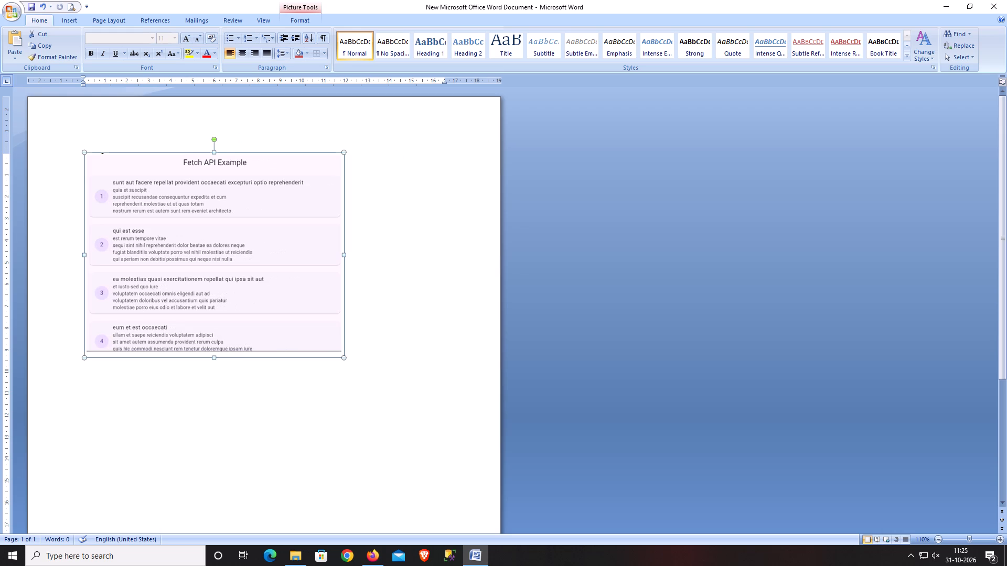
Deselect the Fetch API Example picture and place the text cursor after it in the document.
{"action": "scroll", "coordinate": [378, 335], "scroll_direction": "down", "scroll_amount": 4}
{"action": "left_click", "coordinate": [382, 256]}
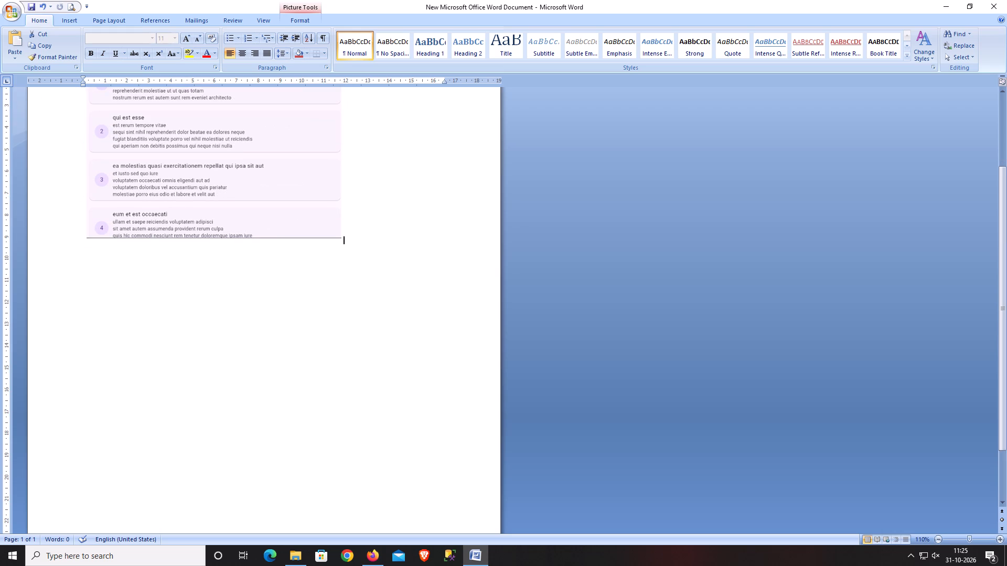
{"action": "key", "text": "Down"}
{"action": "key", "text": "Down"}
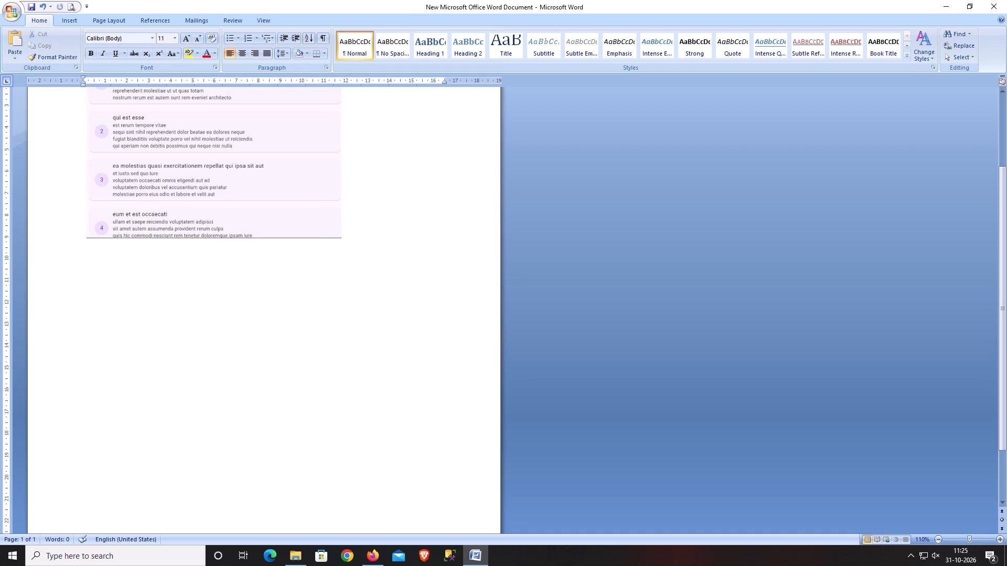
Switch to the Flutter Lab PDF in Firefox and examine exercises 10 a) and 10 b) through the last page.
{"action": "left_click", "coordinate": [381, 554]}
{"action": "scroll", "coordinate": [420, 377], "scroll_direction": "down", "scroll_amount": 6}
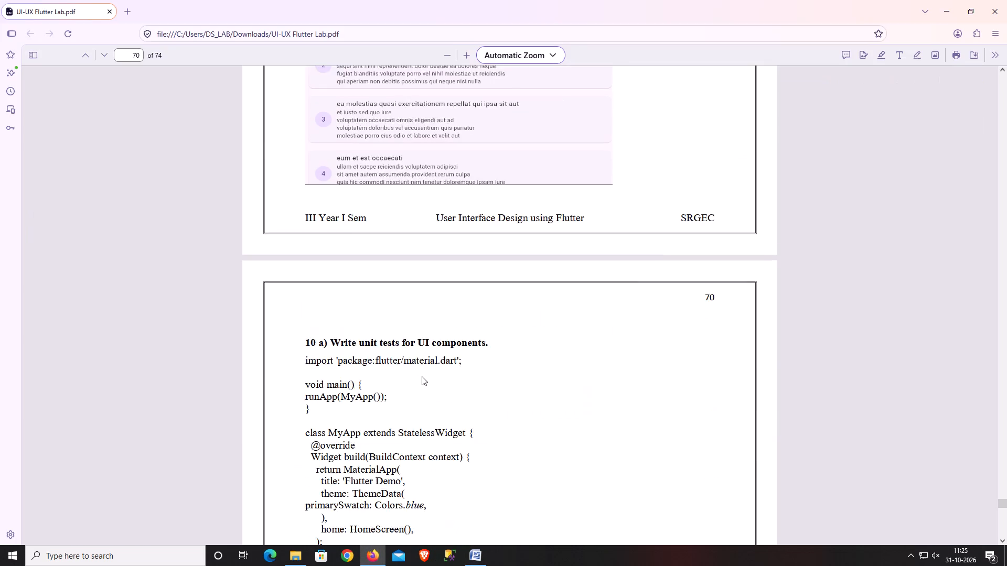
{"action": "scroll", "coordinate": [422, 376], "scroll_direction": "down", "scroll_amount": 20}
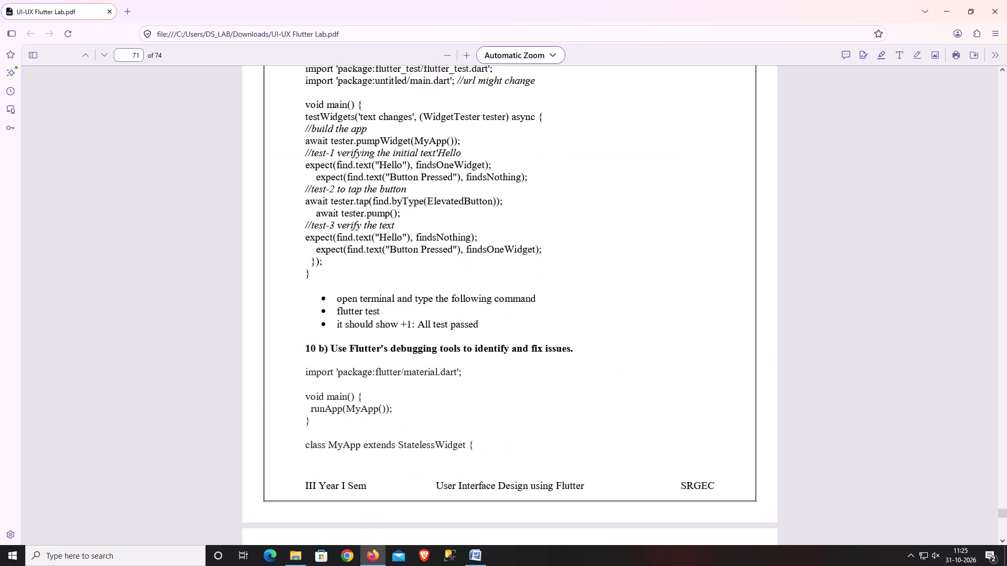
{"action": "scroll", "coordinate": [426, 374], "scroll_direction": "down", "scroll_amount": 9}
{"action": "scroll", "coordinate": [426, 374], "scroll_direction": "up", "scroll_amount": 9}
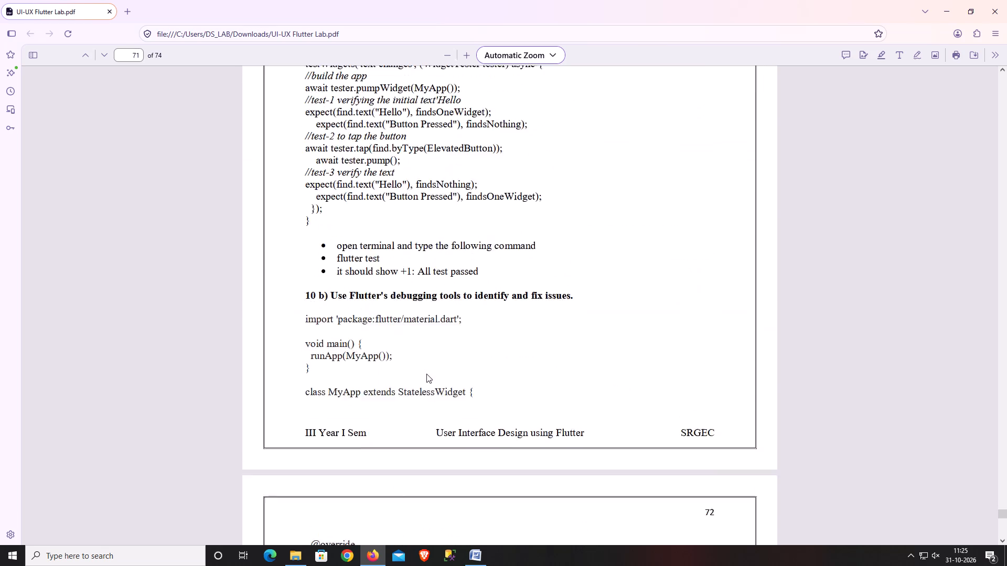
{"action": "scroll", "coordinate": [426, 374], "scroll_direction": "up", "scroll_amount": 8}
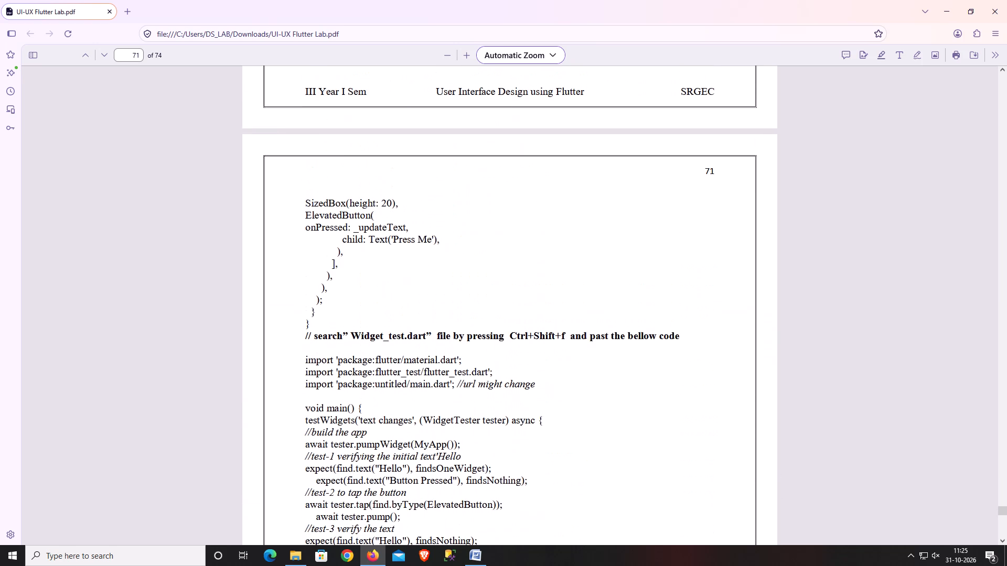
{"action": "scroll", "coordinate": [426, 374], "scroll_direction": "up", "scroll_amount": 8}
{"action": "scroll", "coordinate": [426, 374], "scroll_direction": "down", "scroll_amount": 5}
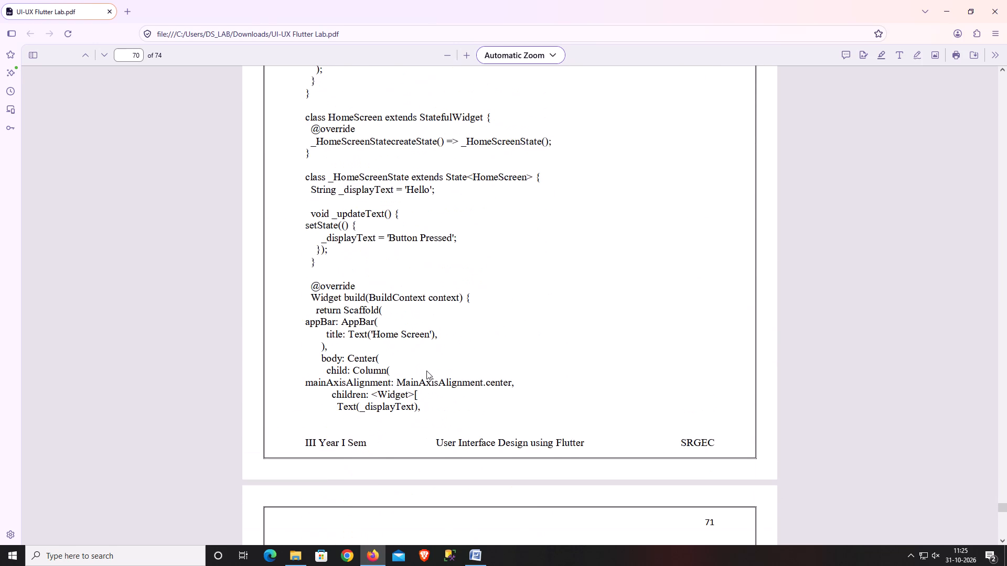
{"action": "scroll", "coordinate": [426, 371], "scroll_direction": "down", "scroll_amount": 18}
{"action": "scroll", "coordinate": [426, 365], "scroll_direction": "down", "scroll_amount": 11}
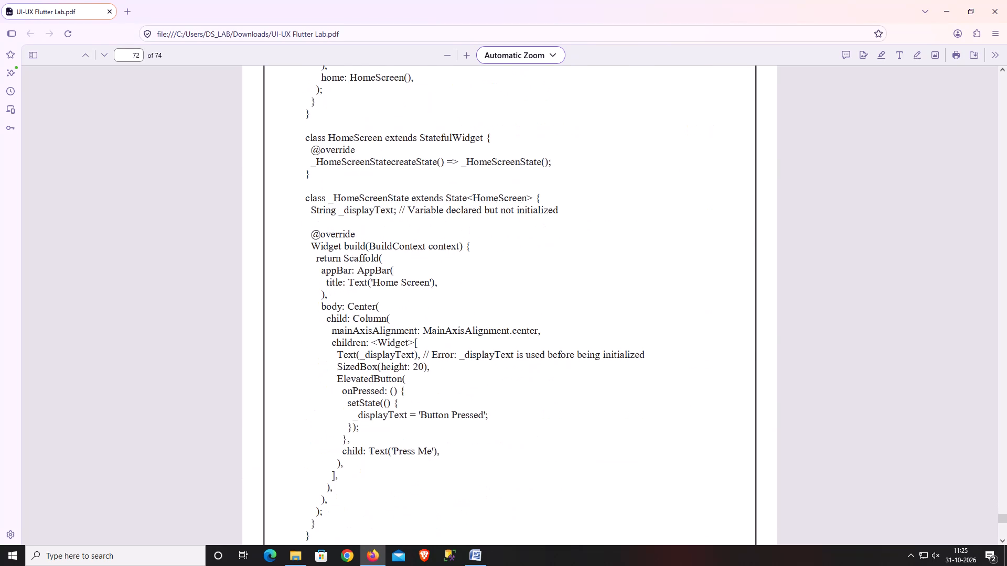
{"action": "scroll", "coordinate": [426, 365], "scroll_direction": "down", "scroll_amount": 17}
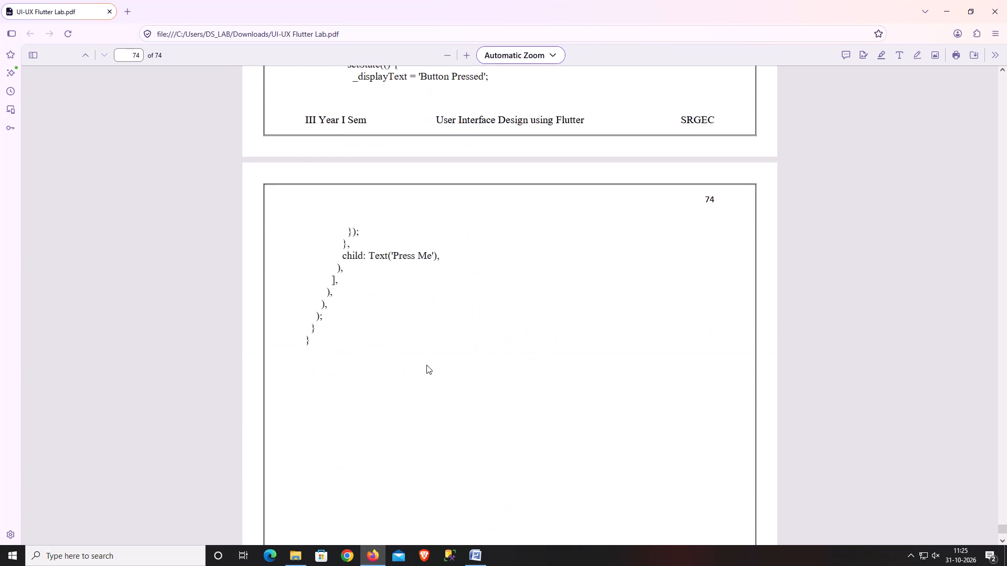
{"action": "scroll", "coordinate": [426, 365], "scroll_direction": "down", "scroll_amount": 19}
{"action": "scroll", "coordinate": [426, 365], "scroll_direction": "up", "scroll_amount": 10}
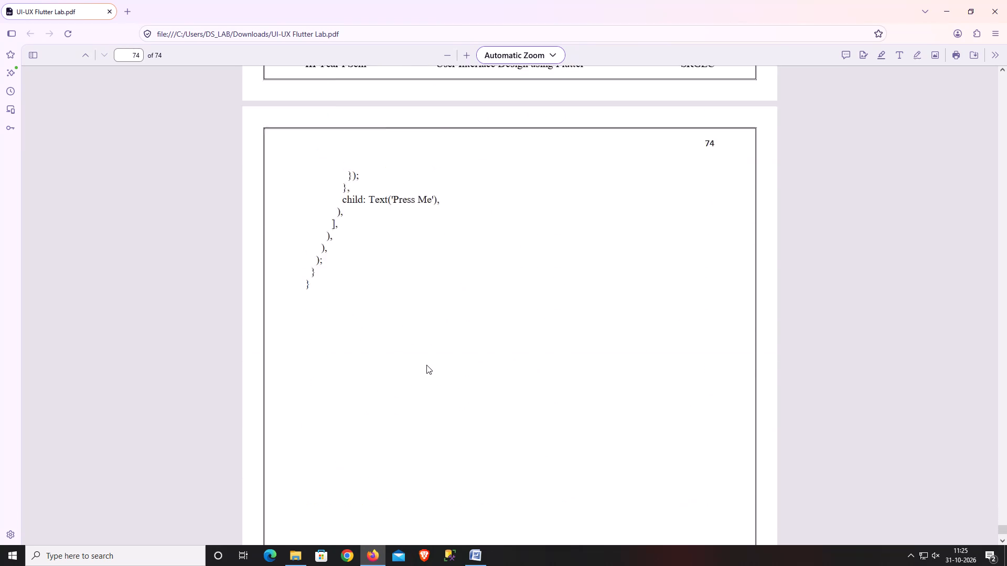
{"action": "scroll", "coordinate": [401, 332], "scroll_direction": "down", "scroll_amount": 6}
{"action": "scroll", "coordinate": [437, 289], "scroll_direction": "down", "scroll_amount": 13}
{"action": "scroll", "coordinate": [437, 289], "scroll_direction": "up", "scroll_amount": 12}
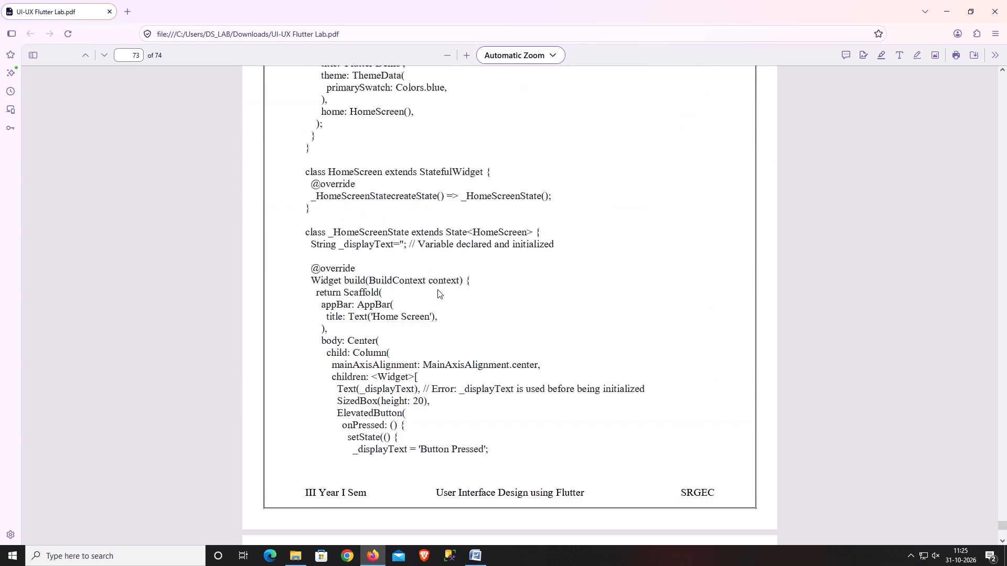
{"action": "scroll", "coordinate": [437, 289], "scroll_direction": "up", "scroll_amount": 20}
{"action": "scroll", "coordinate": [438, 289], "scroll_direction": "down", "scroll_amount": 4}
{"action": "scroll", "coordinate": [438, 289], "scroll_direction": "up", "scroll_amount": 7}
{"action": "scroll", "coordinate": [438, 289], "scroll_direction": "down", "scroll_amount": 6}
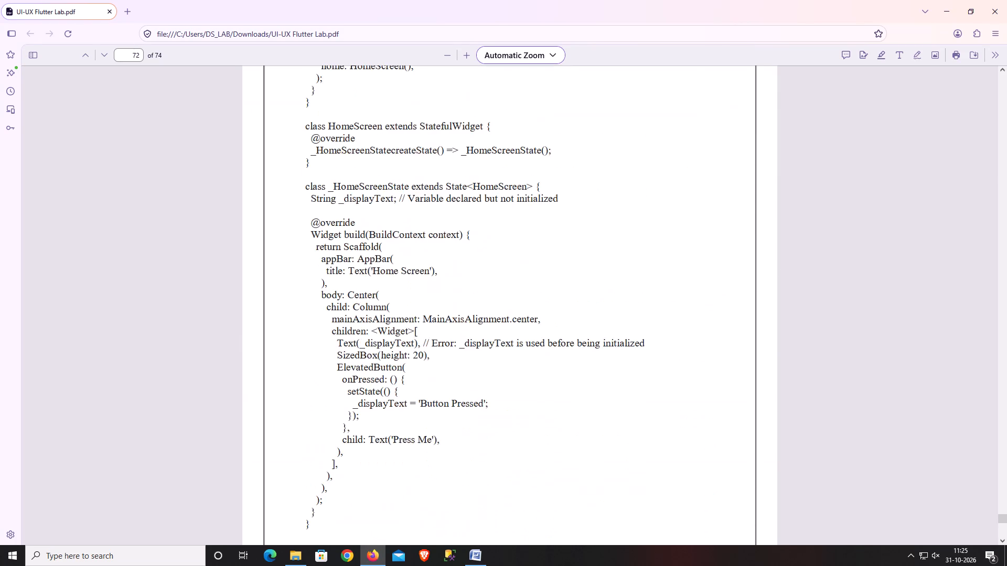
Look back through the manual's exercises and outputs from the Fetch API Example on page 69 to the Simple Form Example on page 56.
{"action": "scroll", "coordinate": [438, 289], "scroll_direction": "up", "scroll_amount": 20}
{"action": "scroll", "coordinate": [438, 289], "scroll_direction": "up", "scroll_amount": 20}
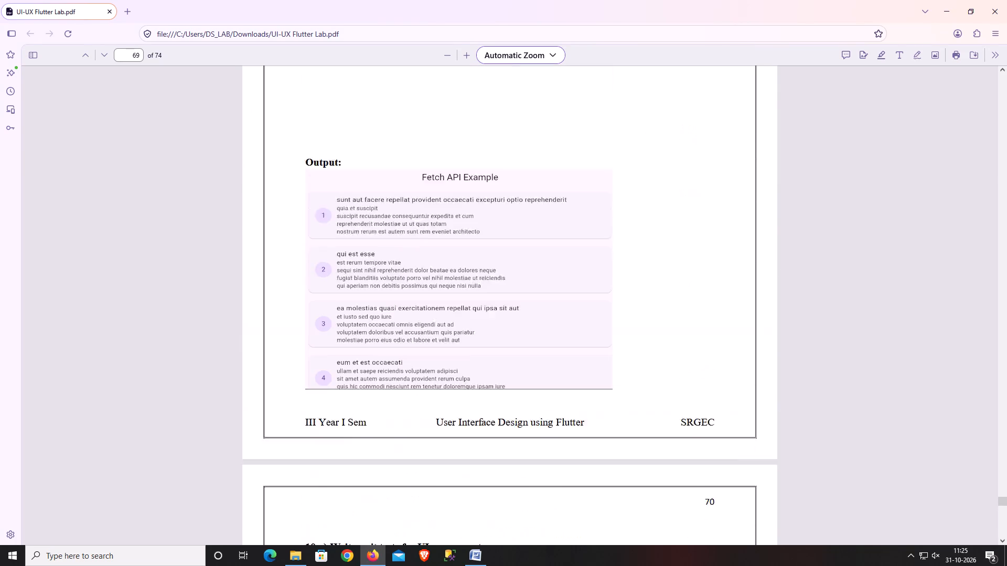
{"action": "scroll", "coordinate": [439, 289], "scroll_direction": "up", "scroll_amount": 19}
{"action": "scroll", "coordinate": [439, 289], "scroll_direction": "up", "scroll_amount": 8}
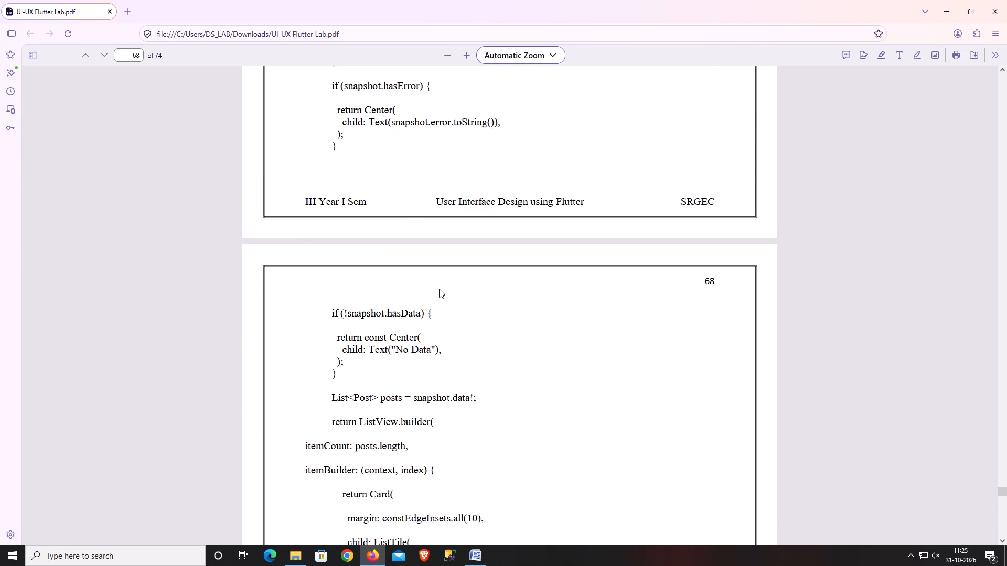
{"action": "scroll", "coordinate": [439, 289], "scroll_direction": "up", "scroll_amount": 1}
{"action": "scroll", "coordinate": [439, 289], "scroll_direction": "down", "scroll_amount": 4}
{"action": "scroll", "coordinate": [439, 289], "scroll_direction": "up", "scroll_amount": 11}
{"action": "scroll", "coordinate": [439, 289], "scroll_direction": "down", "scroll_amount": 1}
{"action": "scroll", "coordinate": [439, 289], "scroll_direction": "up", "scroll_amount": 11}
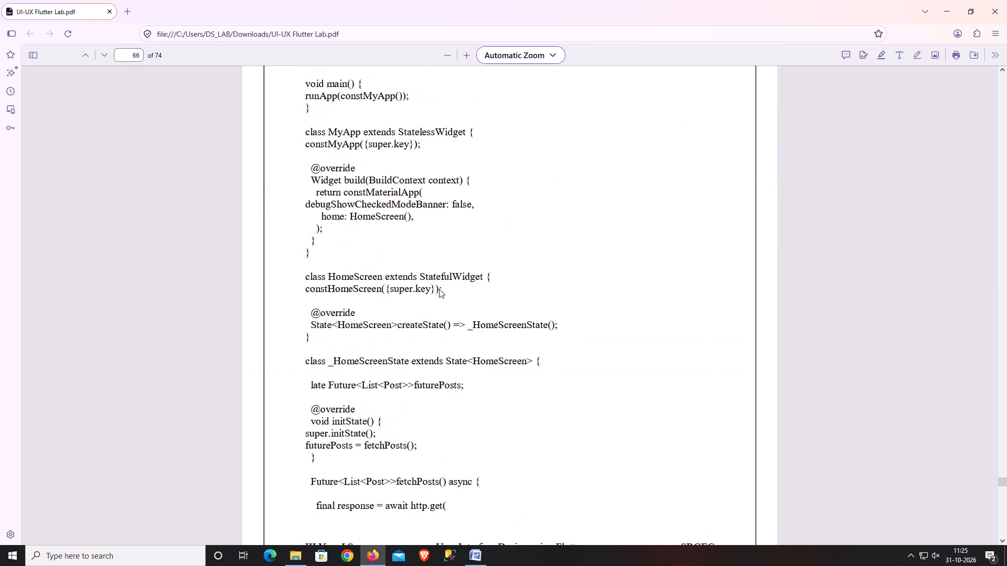
{"action": "scroll", "coordinate": [439, 289], "scroll_direction": "up", "scroll_amount": 16}
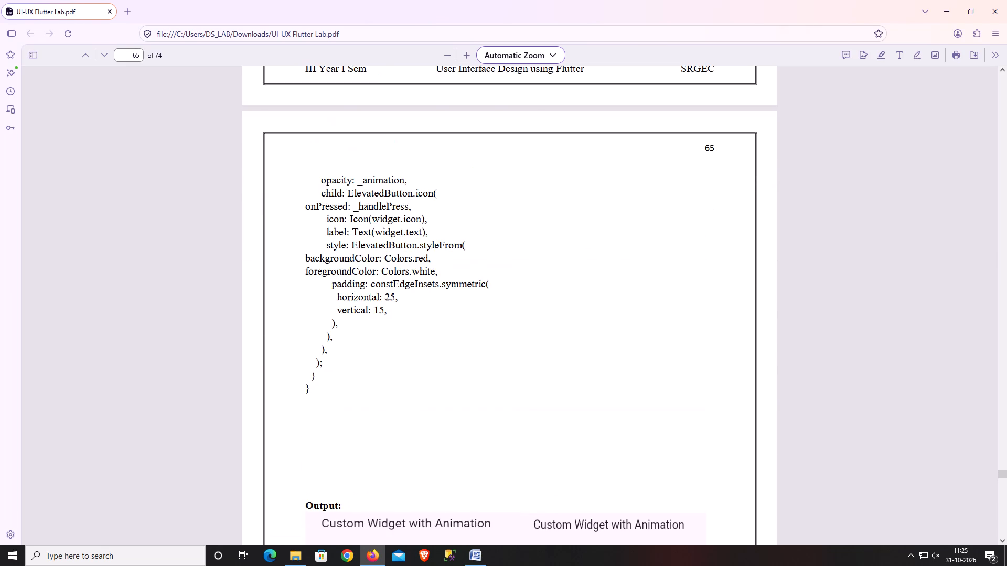
{"action": "scroll", "coordinate": [439, 288], "scroll_direction": "up", "scroll_amount": 18}
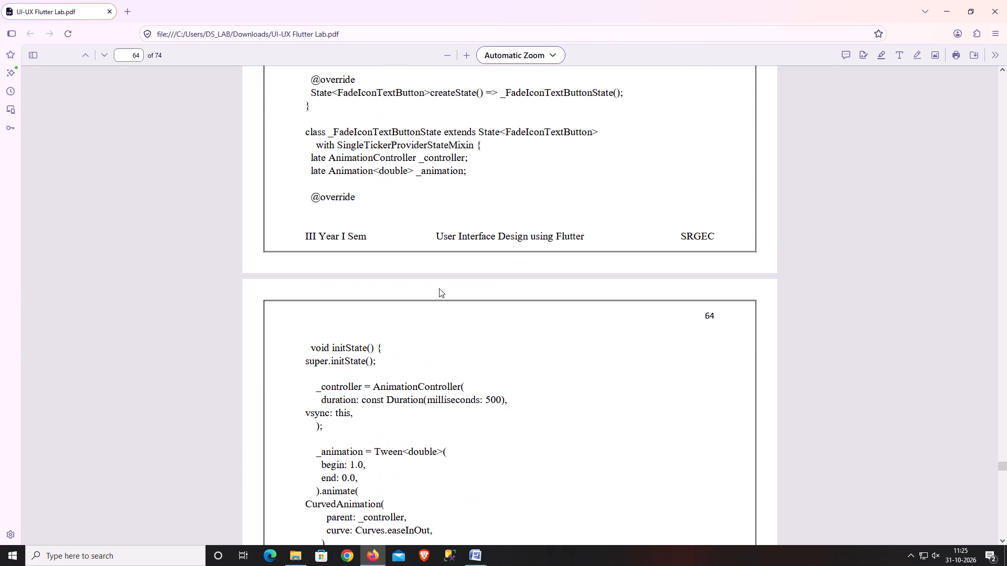
{"action": "scroll", "coordinate": [439, 288], "scroll_direction": "up", "scroll_amount": 19}
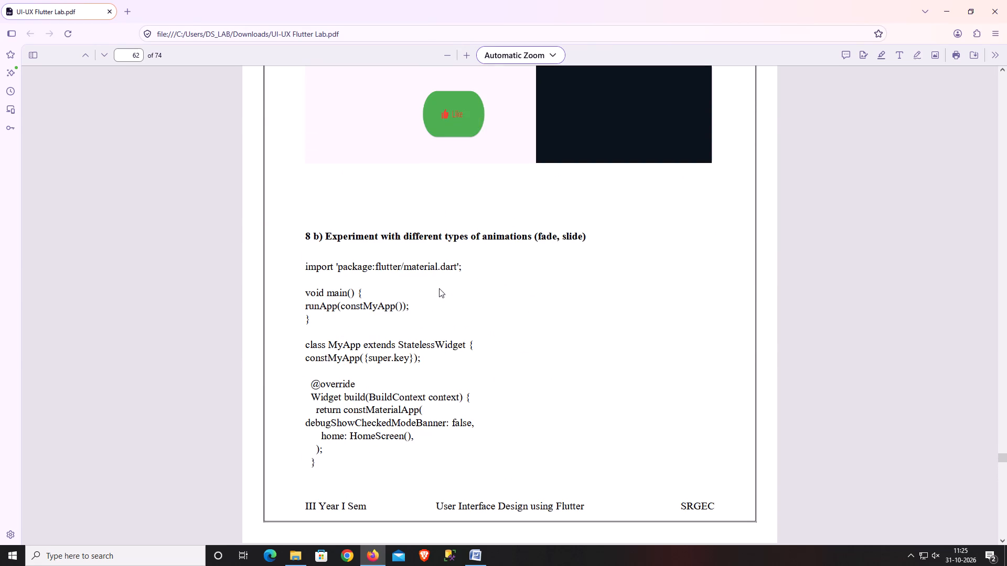
{"action": "scroll", "coordinate": [439, 288], "scroll_direction": "up", "scroll_amount": 18}
{"action": "scroll", "coordinate": [439, 288], "scroll_direction": "up", "scroll_amount": 6}
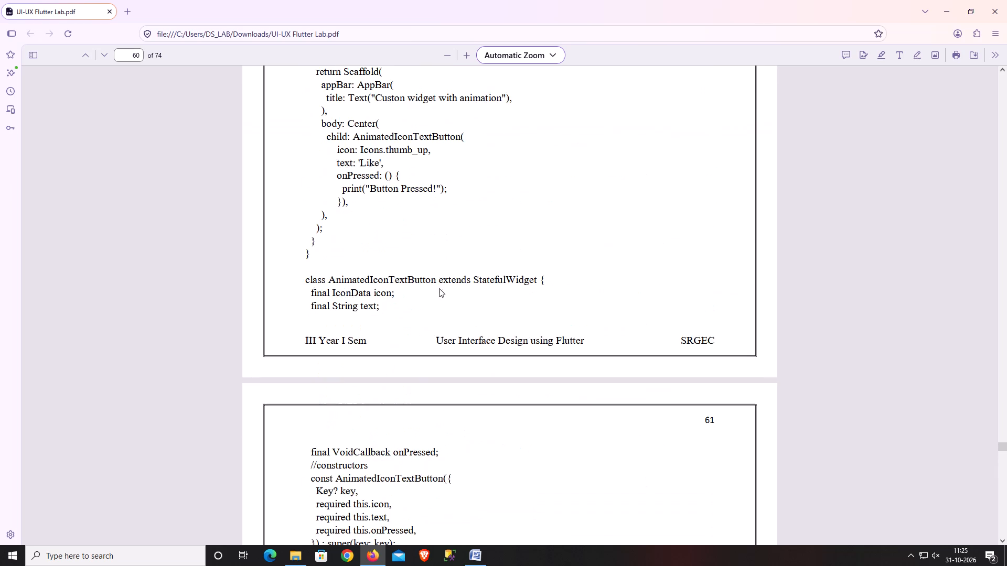
{"action": "scroll", "coordinate": [439, 288], "scroll_direction": "up", "scroll_amount": 17}
{"action": "scroll", "coordinate": [439, 288], "scroll_direction": "up", "scroll_amount": 13}
{"action": "scroll", "coordinate": [439, 288], "scroll_direction": "up", "scroll_amount": 11}
{"action": "scroll", "coordinate": [439, 288], "scroll_direction": "up", "scroll_amount": 18}
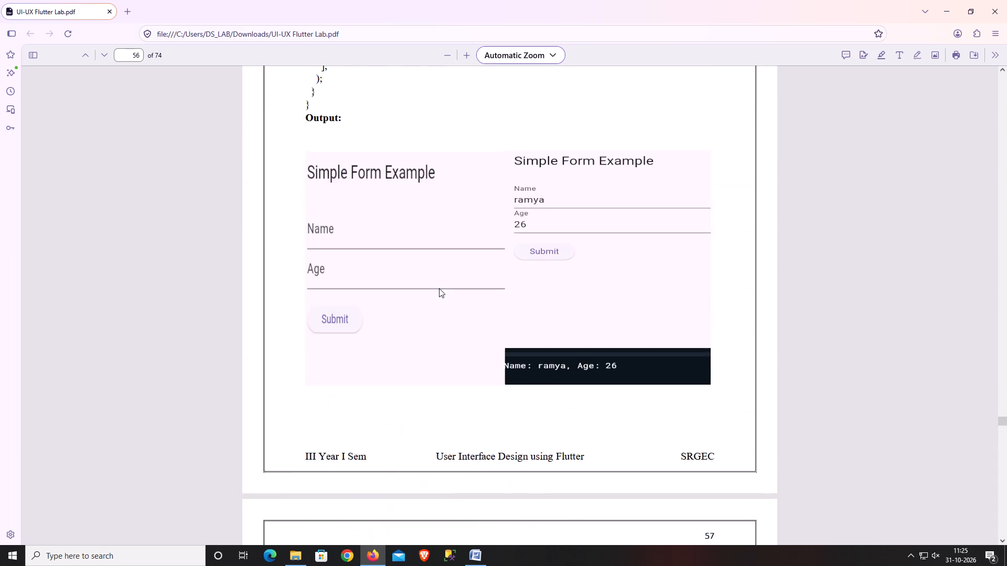
Look further back through the custom widget, stateful and stateless widget, and screen navigation exercises, to about page 40.
{"action": "scroll", "coordinate": [439, 288], "scroll_direction": "up", "scroll_amount": 20}
{"action": "scroll", "coordinate": [439, 288], "scroll_direction": "up", "scroll_amount": 6}
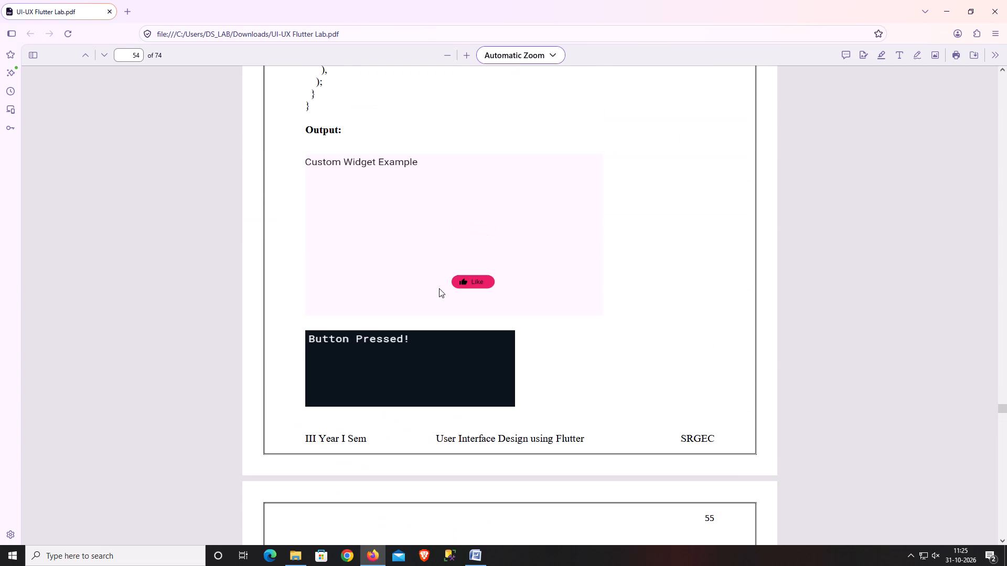
{"action": "scroll", "coordinate": [439, 288], "scroll_direction": "up", "scroll_amount": 6}
{"action": "scroll", "coordinate": [439, 288], "scroll_direction": "up", "scroll_amount": 20}
{"action": "scroll", "coordinate": [439, 288], "scroll_direction": "up", "scroll_amount": 3}
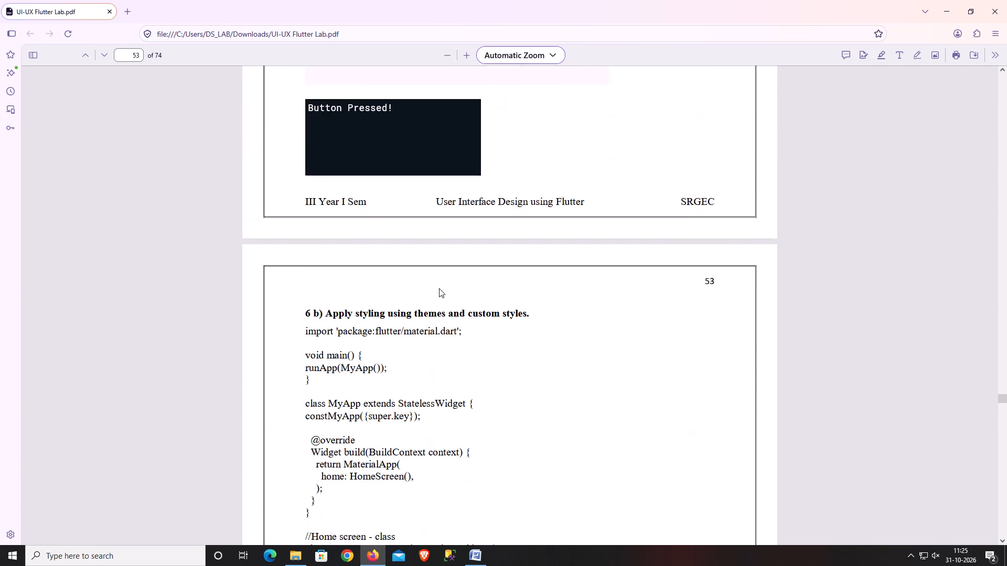
{"action": "scroll", "coordinate": [439, 288], "scroll_direction": "up", "scroll_amount": 17}
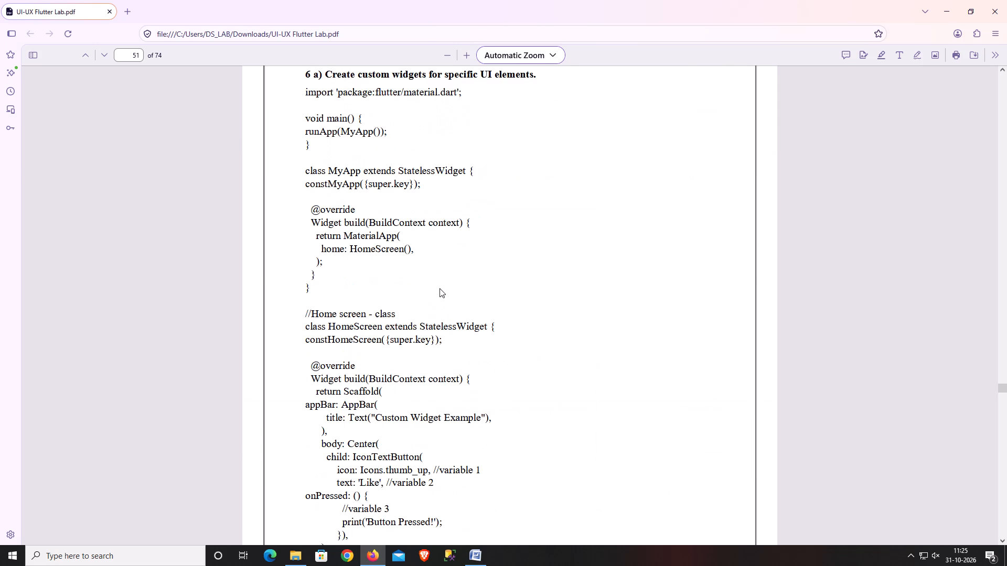
{"action": "scroll", "coordinate": [440, 288], "scroll_direction": "up", "scroll_amount": 19}
{"action": "scroll", "coordinate": [440, 288], "scroll_direction": "up", "scroll_amount": 4}
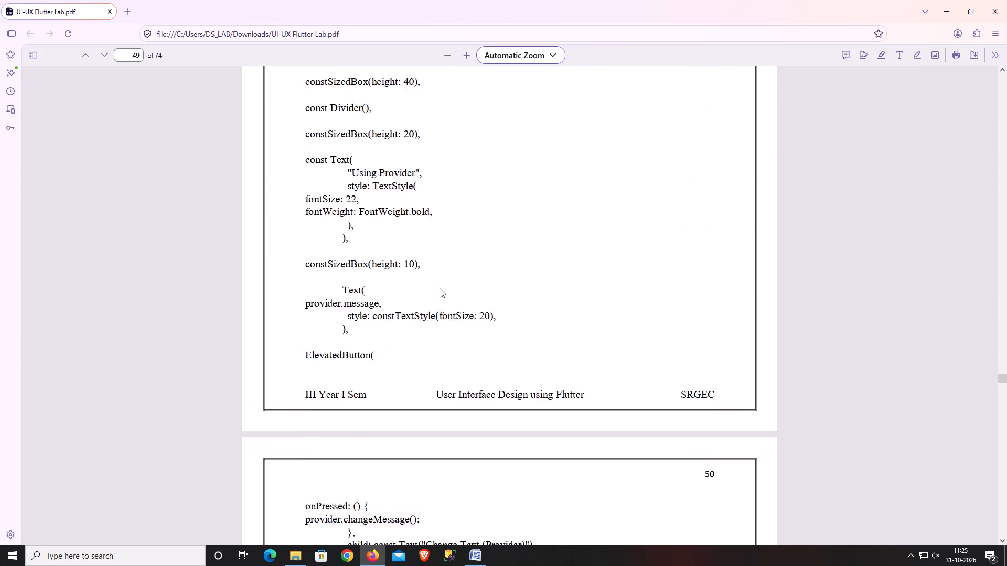
{"action": "scroll", "coordinate": [440, 288], "scroll_direction": "up", "scroll_amount": 20}
{"action": "scroll", "coordinate": [440, 288], "scroll_direction": "up", "scroll_amount": 19}
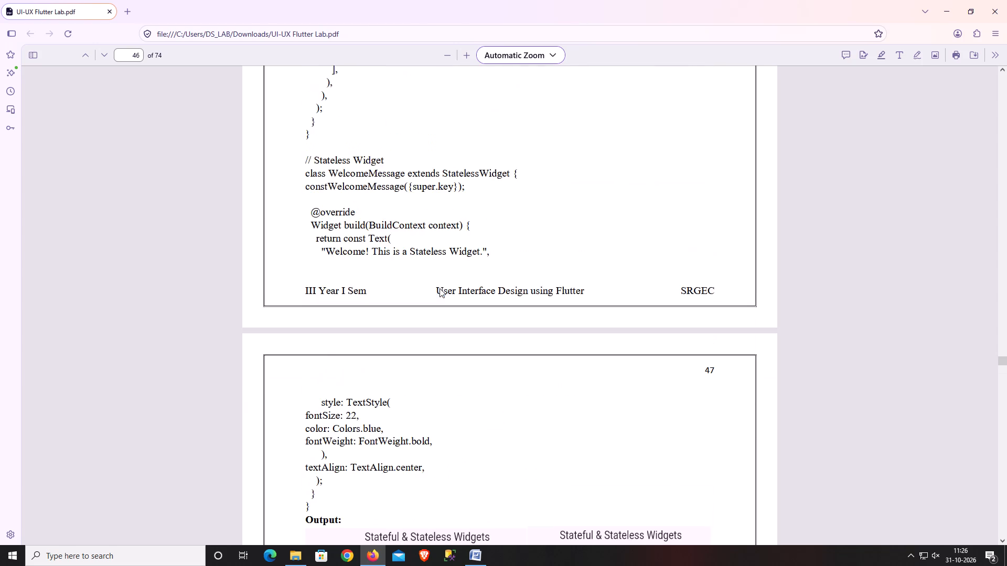
{"action": "scroll", "coordinate": [440, 288], "scroll_direction": "up", "scroll_amount": 6}
{"action": "scroll", "coordinate": [440, 288], "scroll_direction": "up", "scroll_amount": 20}
{"action": "scroll", "coordinate": [440, 288], "scroll_direction": "up", "scroll_amount": 12}
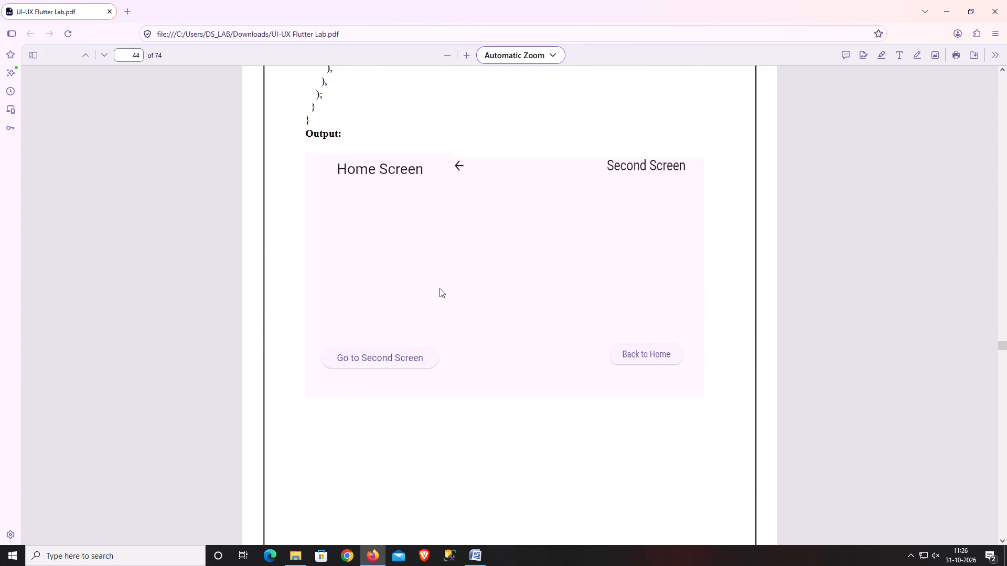
{"action": "scroll", "coordinate": [440, 288], "scroll_direction": "up", "scroll_amount": 3}
{"action": "scroll", "coordinate": [440, 288], "scroll_direction": "down", "scroll_amount": 6}
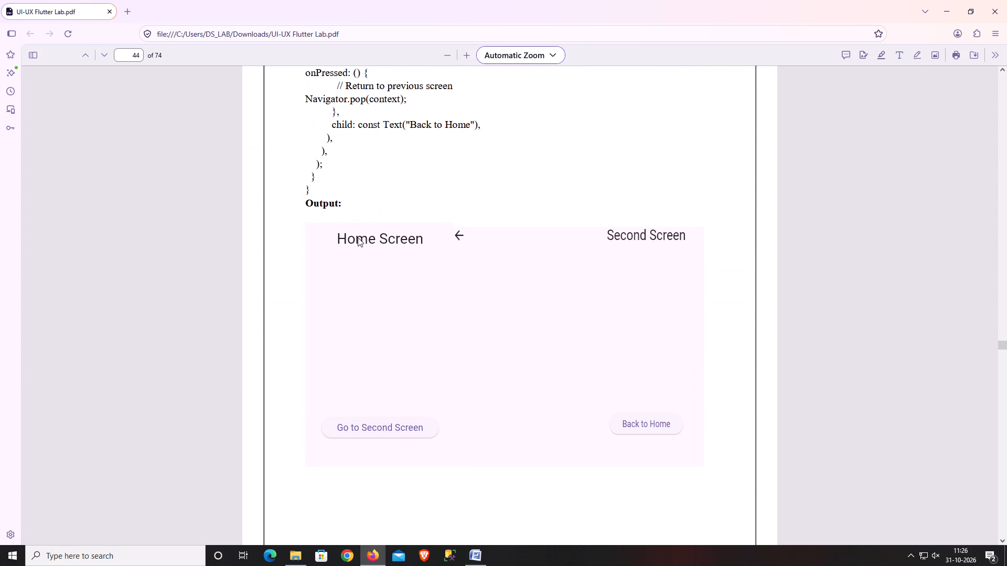
{"action": "scroll", "coordinate": [393, 380], "scroll_direction": "up", "scroll_amount": 18}
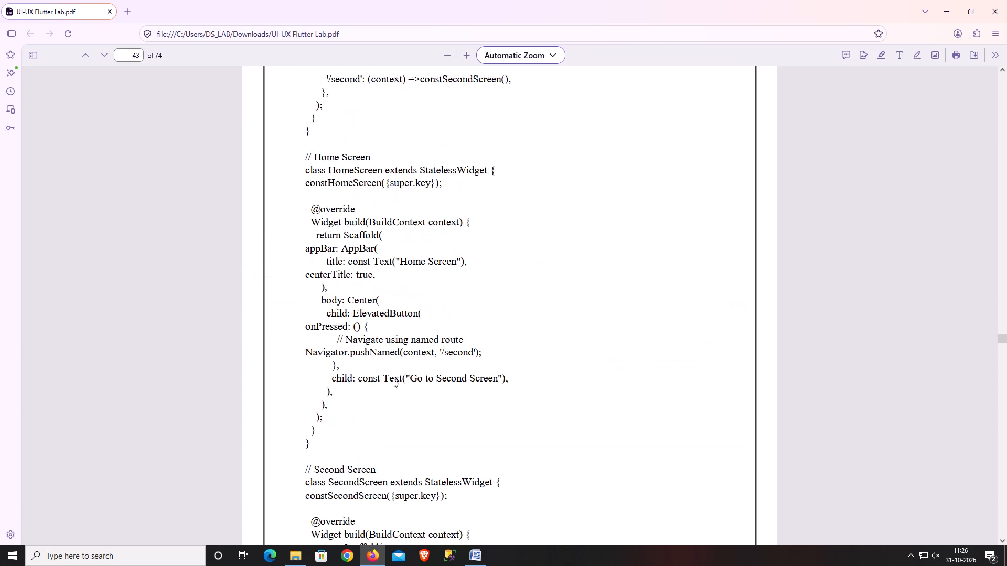
{"action": "scroll", "coordinate": [393, 378], "scroll_direction": "up", "scroll_amount": 16}
{"action": "scroll", "coordinate": [394, 376], "scroll_direction": "up", "scroll_amount": 16}
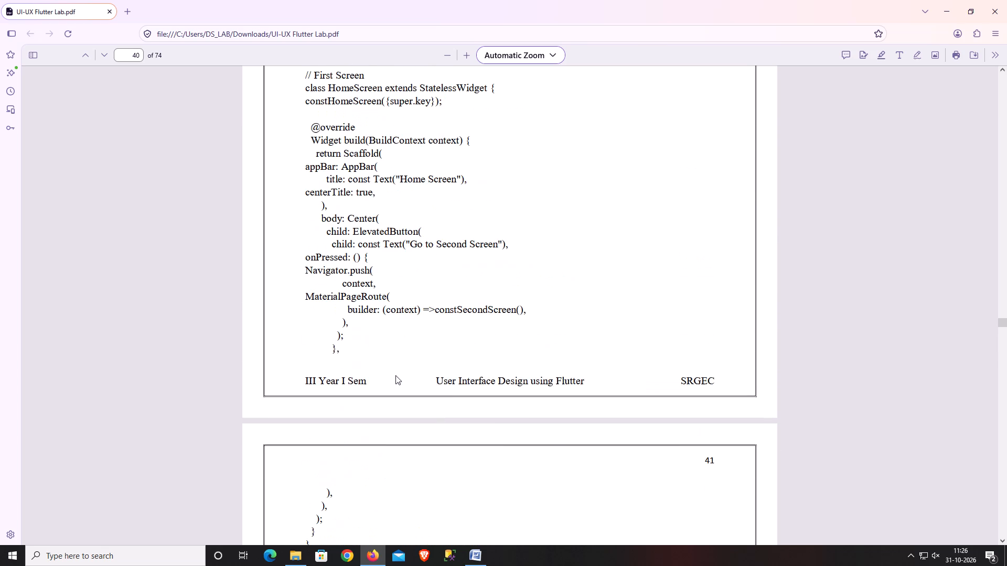
{"action": "scroll", "coordinate": [396, 374], "scroll_direction": "up", "scroll_amount": 14}
Return to exercise 10 a) Write unit tests for UI components on page 70 of the manual.
{"action": "scroll", "coordinate": [399, 372], "scroll_direction": "down", "scroll_amount": 12}
{"action": "left_click_drag", "start_coordinate": [1005, 322], "coordinate": [1006, 473]}
{"action": "scroll", "coordinate": [708, 356], "scroll_direction": "down", "scroll_amount": 6}
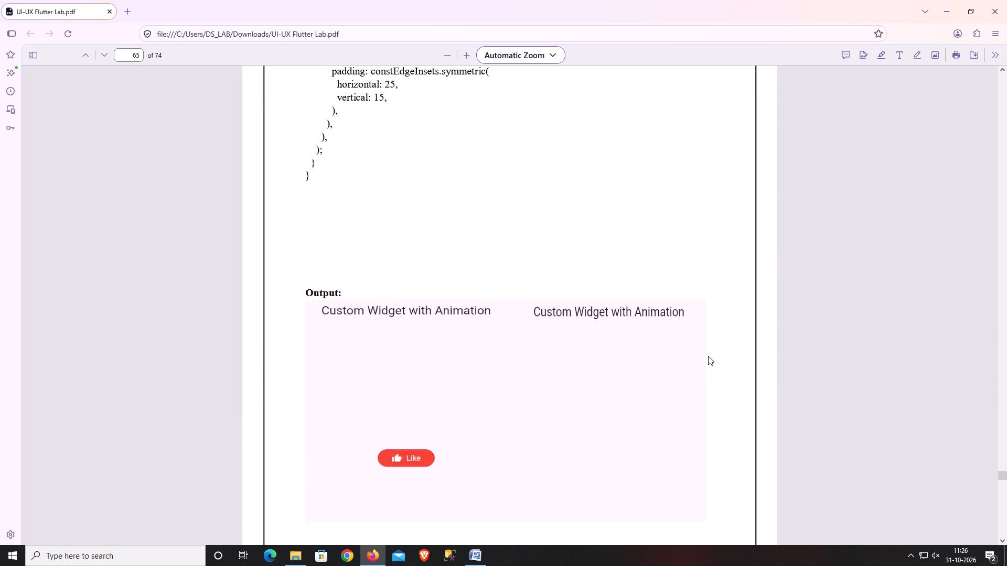
{"action": "scroll", "coordinate": [708, 356], "scroll_direction": "down", "scroll_amount": 15}
{"action": "scroll", "coordinate": [709, 355], "scroll_direction": "down", "scroll_amount": 19}
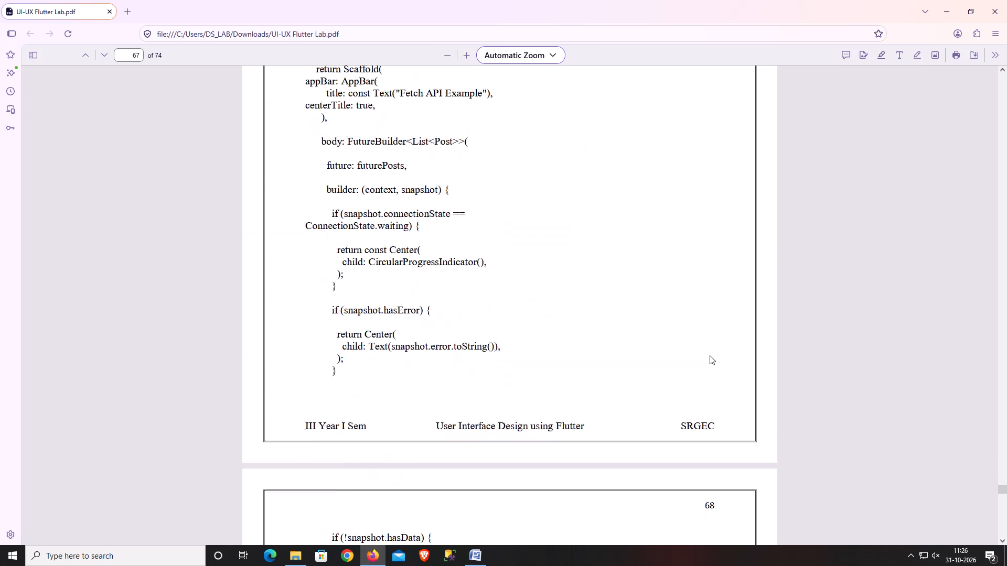
{"action": "scroll", "coordinate": [710, 355], "scroll_direction": "down", "scroll_amount": 17}
{"action": "scroll", "coordinate": [710, 355], "scroll_direction": "down", "scroll_amount": 16}
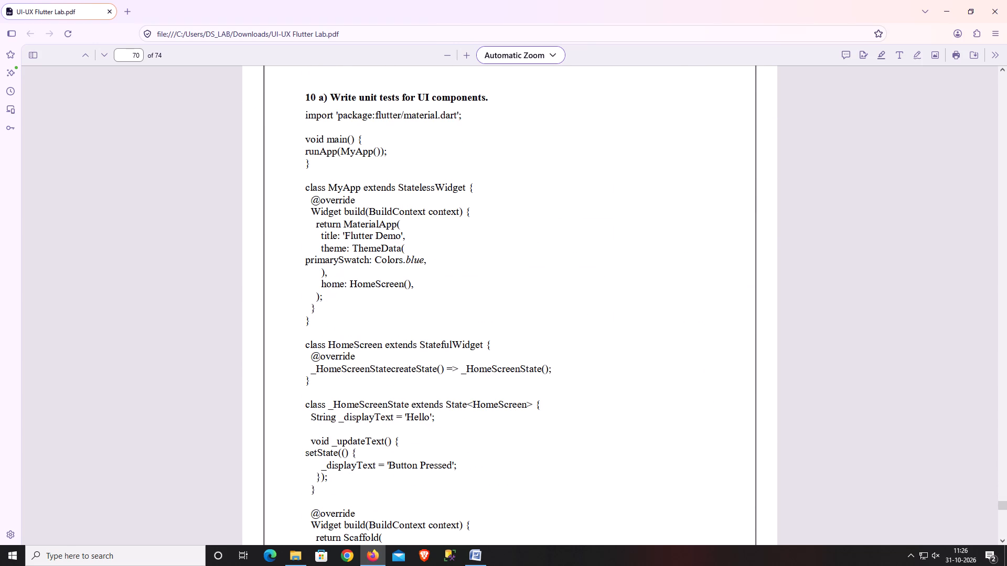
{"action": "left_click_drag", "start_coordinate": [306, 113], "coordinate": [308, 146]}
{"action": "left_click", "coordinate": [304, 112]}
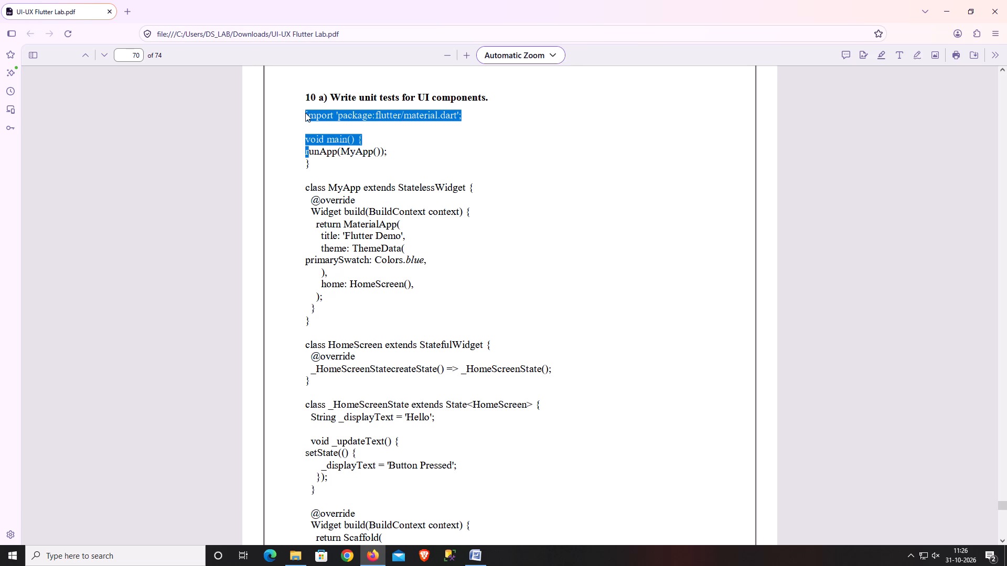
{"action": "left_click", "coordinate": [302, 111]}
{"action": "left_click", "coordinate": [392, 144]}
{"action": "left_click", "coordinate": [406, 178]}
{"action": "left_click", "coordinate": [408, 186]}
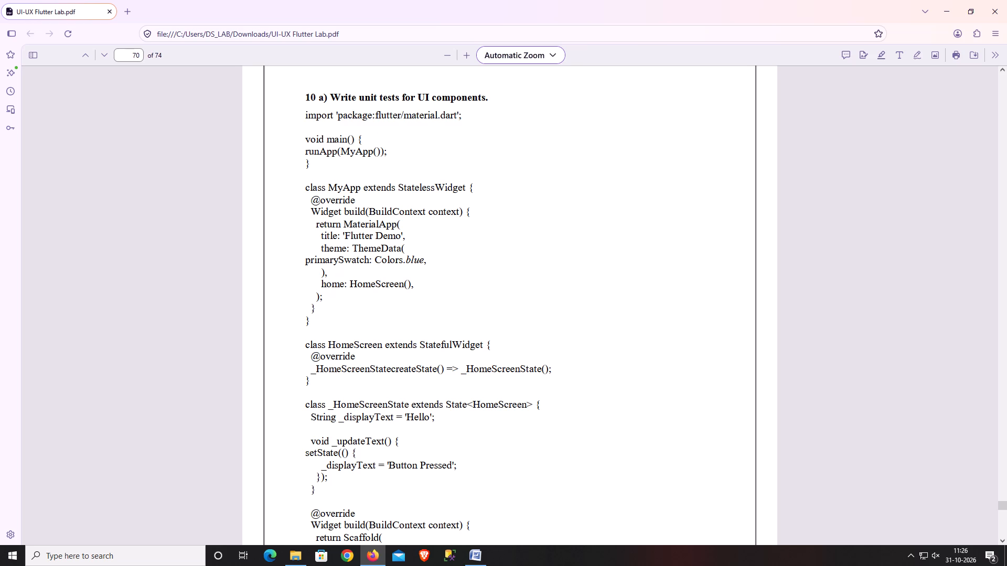
Copy the exercise 10 a) code from its first import line through the end of the widget test on page 71, and close the manual.
{"action": "left_click_drag", "start_coordinate": [302, 112], "coordinate": [328, 165]}
{"action": "left_click_drag", "start_coordinate": [328, 165], "coordinate": [373, 367]}
{"action": "left_click_drag", "start_coordinate": [306, 113], "coordinate": [458, 489]}
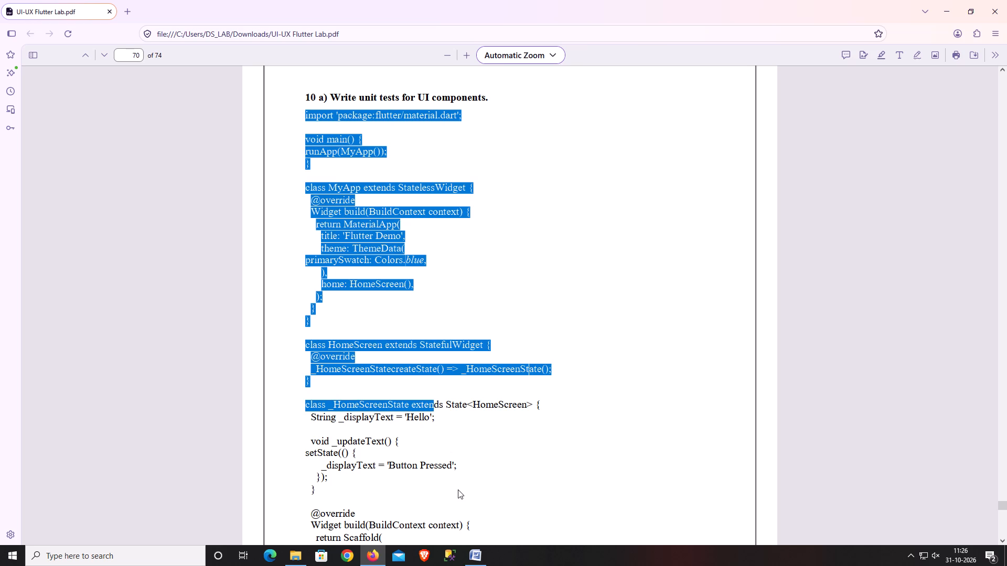
{"action": "left_click_drag", "start_coordinate": [458, 489], "coordinate": [458, 491]}
{"action": "key", "text": "Down"}
{"action": "key", "text": "Down"}
{"action": "key", "text": "Down"}
{"action": "key", "text": "Down"}
{"action": "key", "text": "Down"}
{"action": "key", "text": "Down"}
{"action": "key", "text": "Down"}
{"action": "key", "text": "Down"}
{"action": "key", "text": "Down"}
{"action": "key", "text": "Down"}
{"action": "key", "text": "Down"}
{"action": "key", "text": "Down"}
{"action": "key", "text": "Down"}
{"action": "key", "text": "Down"}
{"action": "key", "text": "Down"}
{"action": "key", "text": "Down"}
{"action": "key", "text": "Down"}
{"action": "key", "text": "Down"}
{"action": "key", "text": "Down"}
{"action": "key", "text": "Down"}
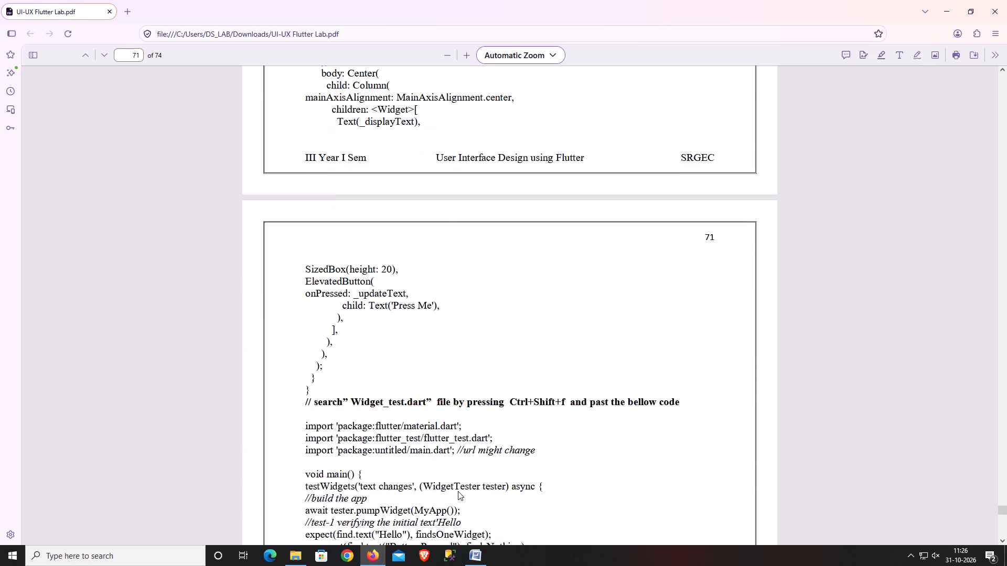
{"action": "left_click_drag", "start_coordinate": [458, 491], "coordinate": [463, 406]}
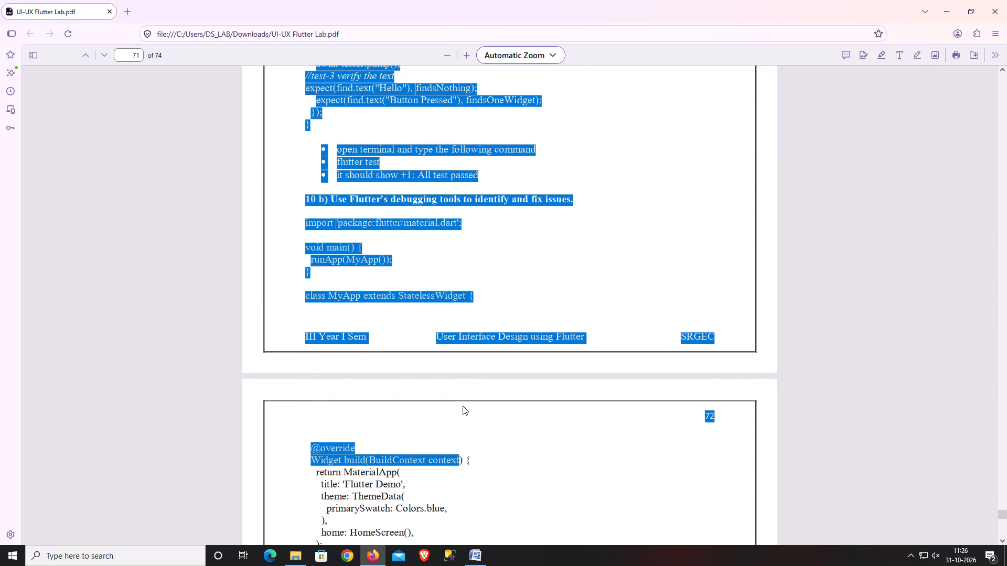
{"action": "left_click_drag", "start_coordinate": [463, 406], "coordinate": [360, 141]}
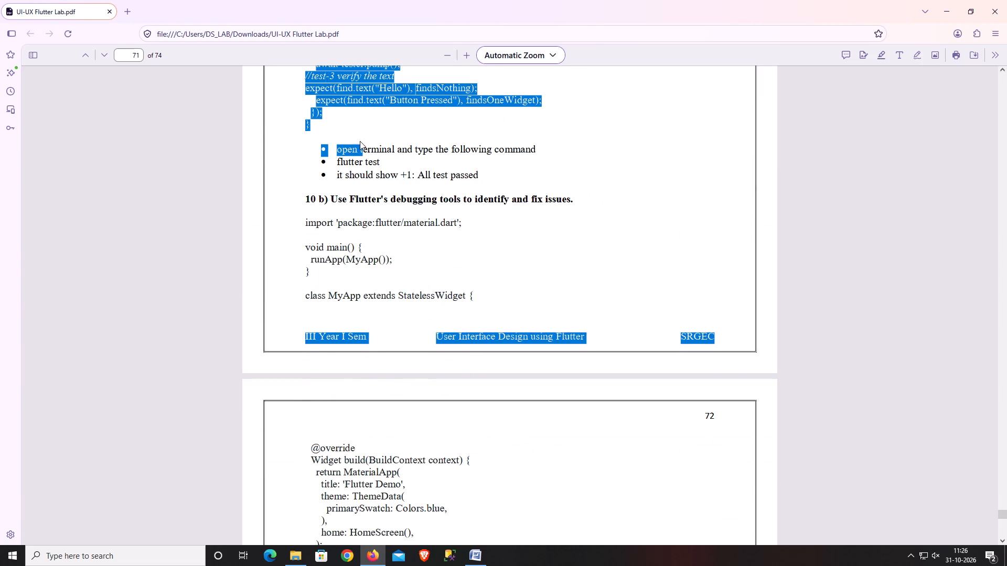
{"action": "left_click_drag", "start_coordinate": [360, 141], "coordinate": [308, 127]}
{"action": "key", "text": "ctrl+c"}
{"action": "left_click", "coordinate": [545, 161]}
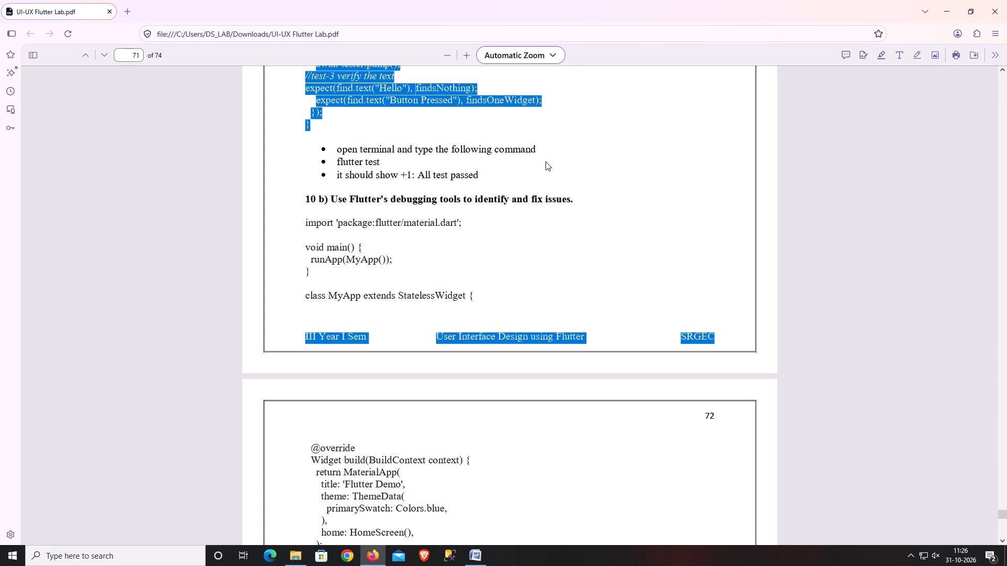
{"action": "double_click", "coordinate": [545, 161]}
{"action": "scroll", "coordinate": [545, 161], "scroll_direction": "up", "scroll_amount": 11}
{"action": "left_click", "coordinate": [545, 161]}
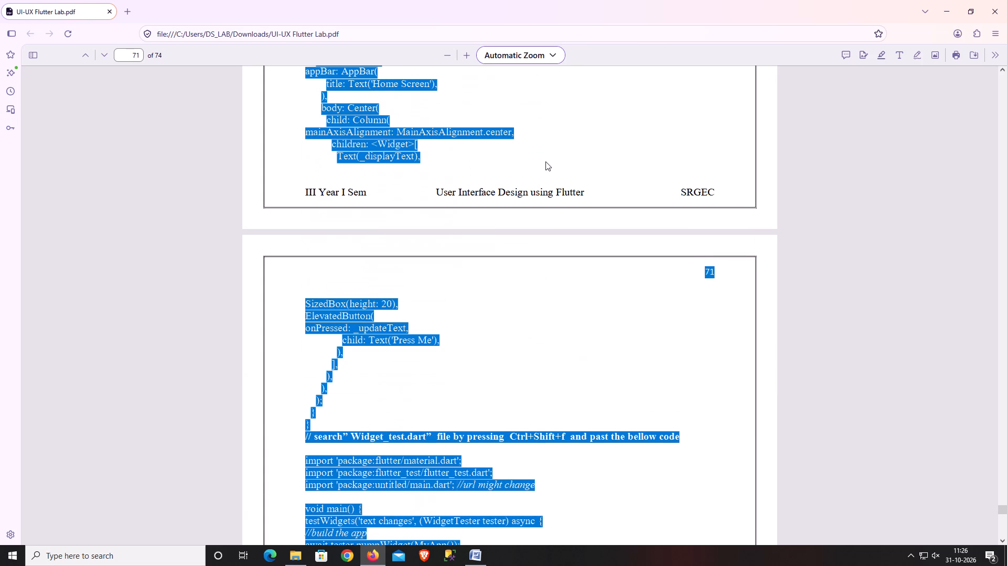
{"action": "left_click", "coordinate": [1006, 5]}
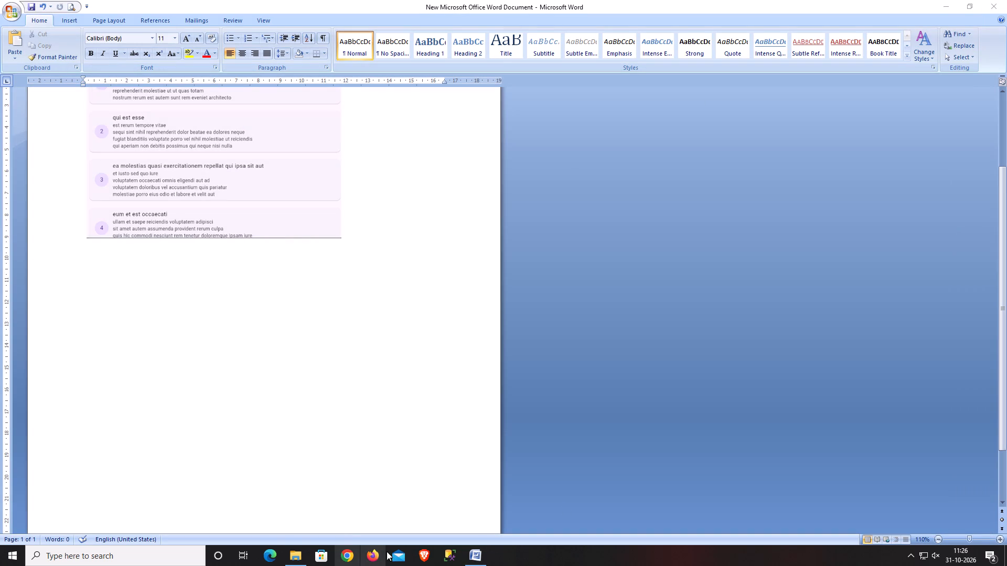
Search Quick access in File Explorer for "flutter", and clear the search.
{"action": "left_click", "coordinate": [303, 555]}
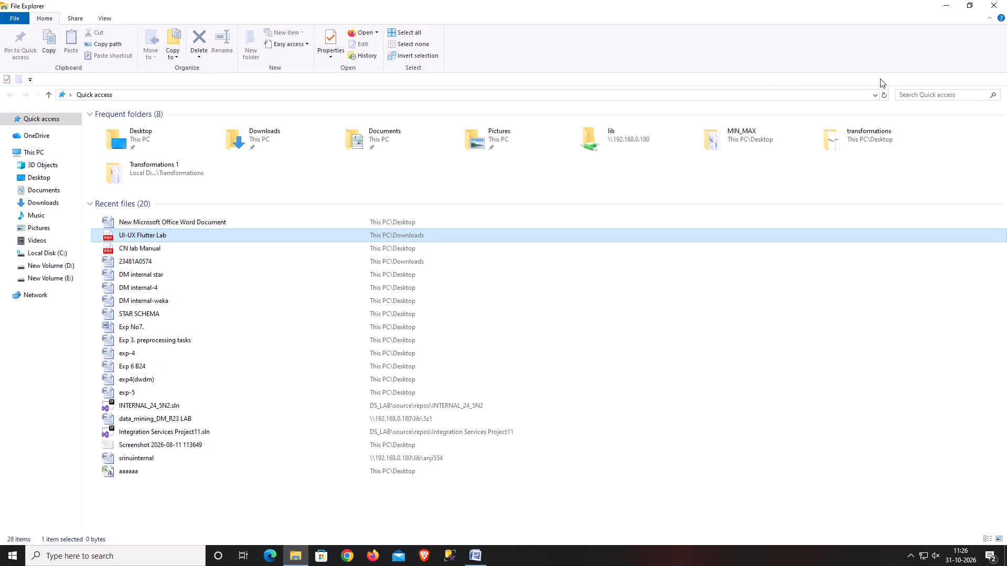
{"action": "left_click", "coordinate": [913, 97]}
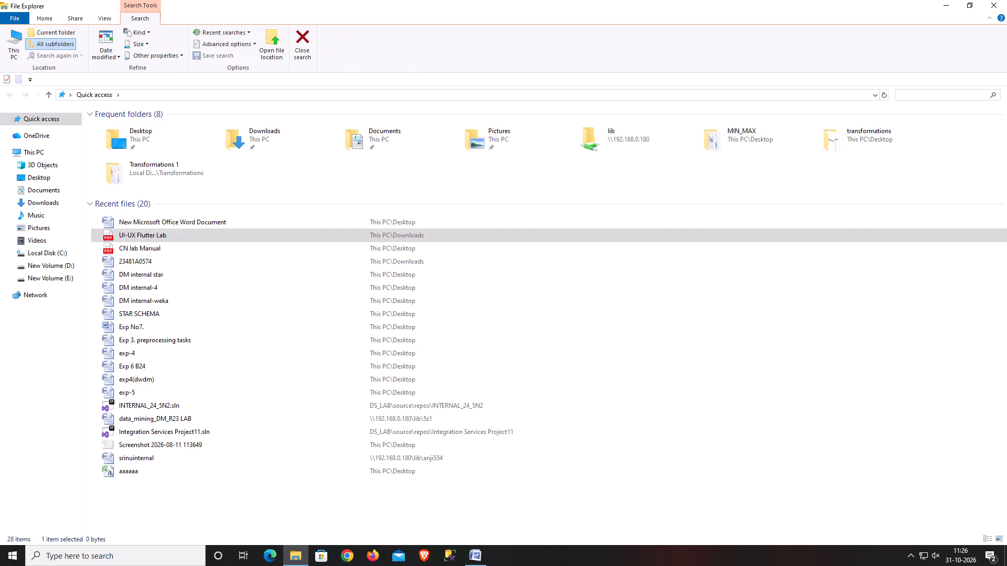
{"action": "type", "text": "flutter"}
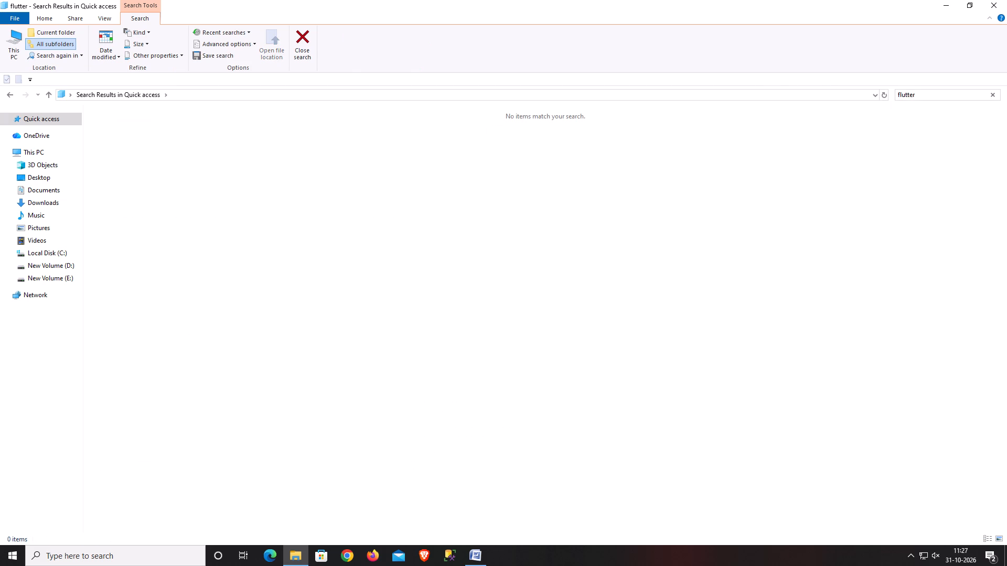
{"action": "key", "text": "BackSpace"}
{"action": "key", "text": "BackSpace"}
{"action": "key", "text": "BackSpace"}
{"action": "key", "text": "BackSpace"}
{"action": "key", "text": "BackSpace"}
{"action": "key", "text": "BackSpace"}
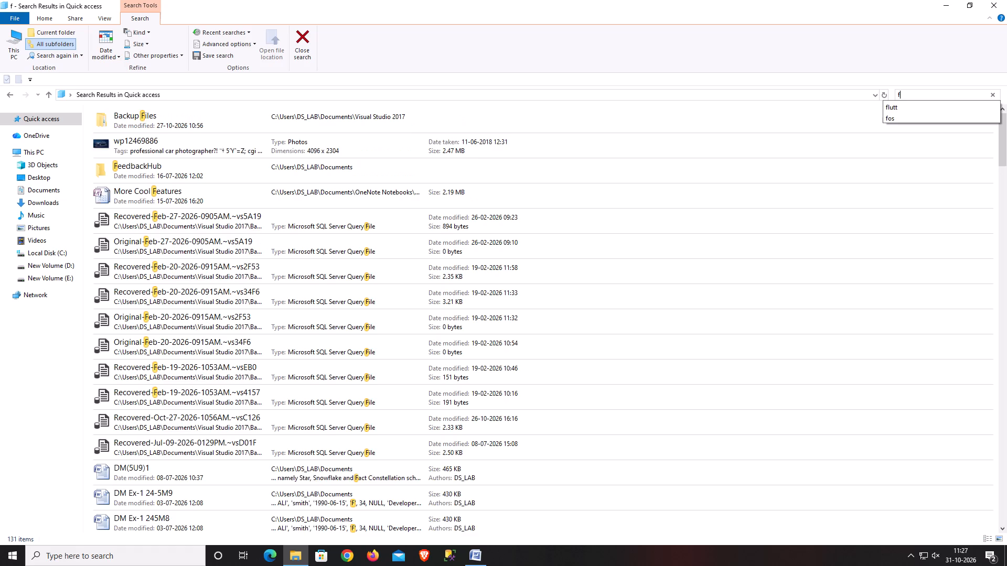
{"action": "key", "text": "BackSpace"}
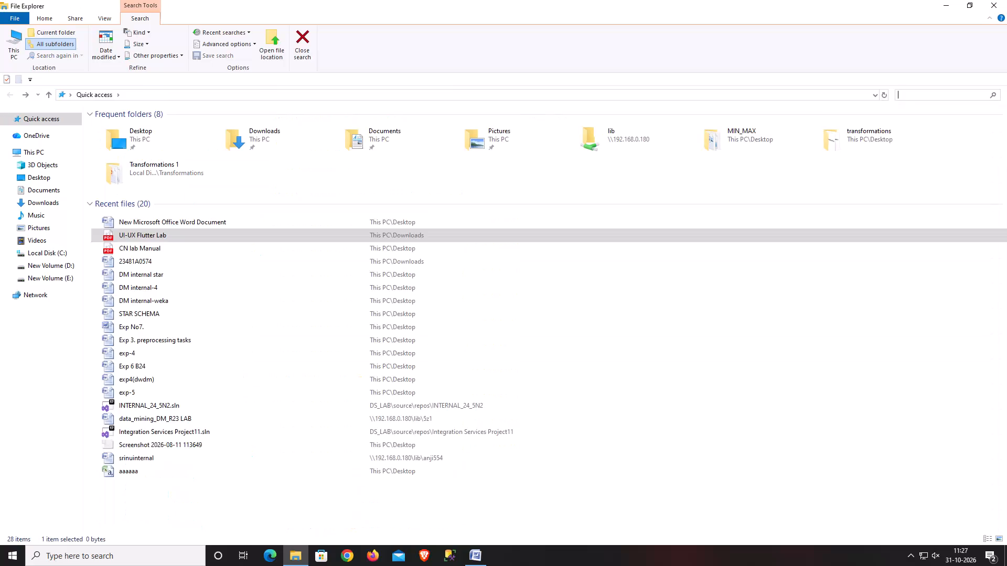
Open the shared lib folder on 192.168.0.180 and search it for "flutter".
{"action": "key", "text": "super+r"}
{"action": "key", "text": "Return"}
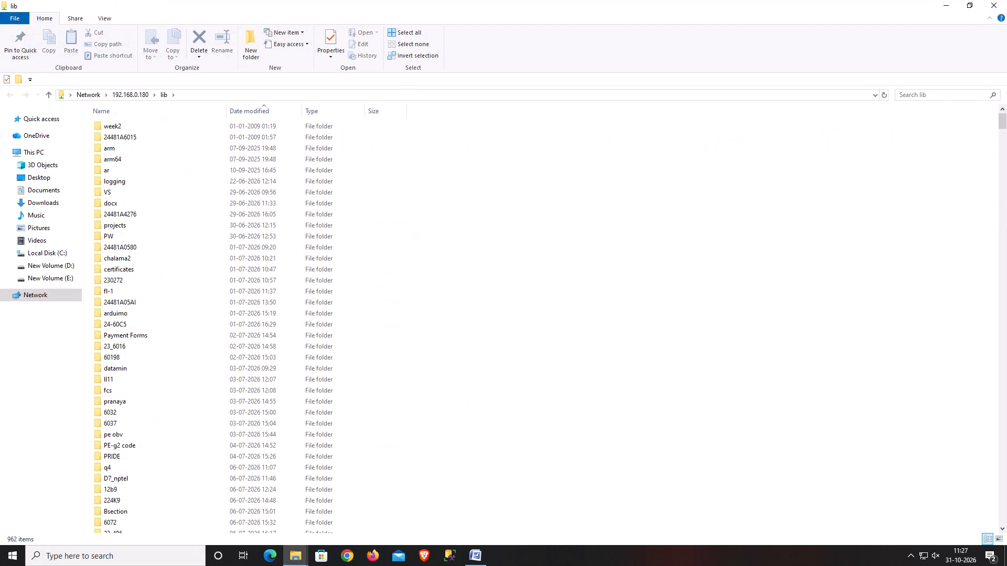
{"action": "left_click", "coordinate": [947, 93]}
{"action": "type", "text": "flutter"}
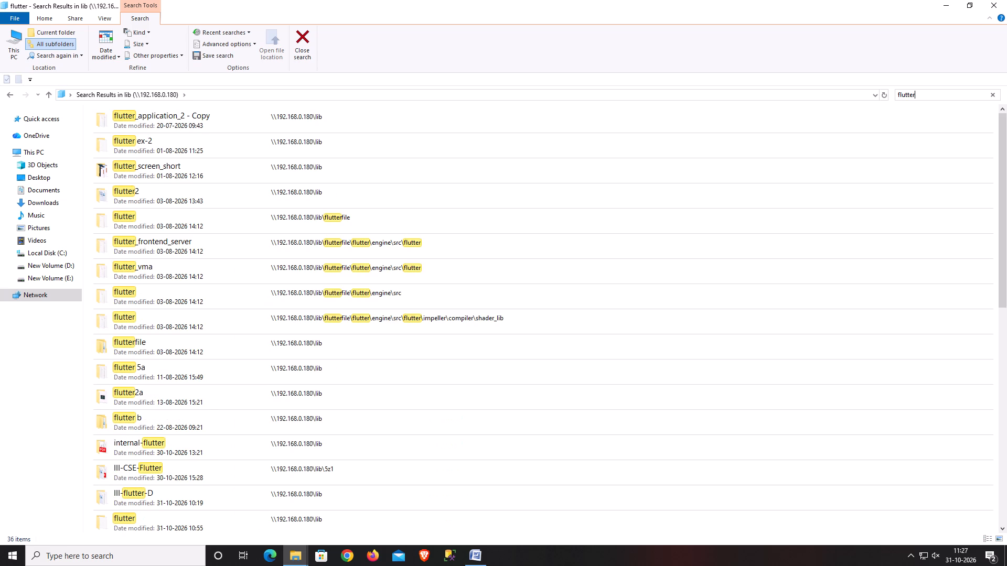
Look through the flutter search results, check the contents of the III-flutter-D folder, and return to the results.
{"action": "scroll", "coordinate": [463, 282], "scroll_direction": "down", "scroll_amount": 5}
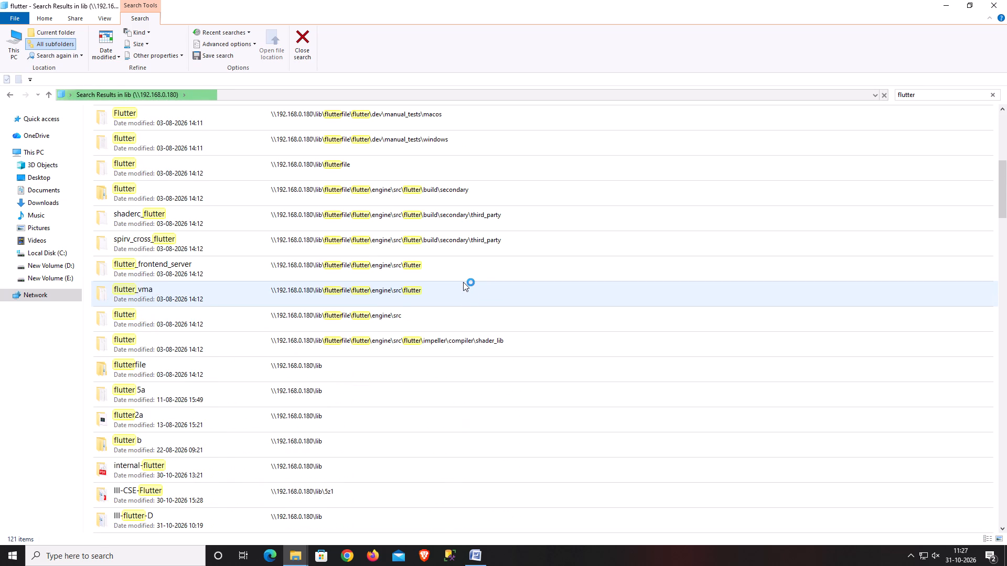
{"action": "scroll", "coordinate": [463, 282], "scroll_direction": "up", "scroll_amount": 11}
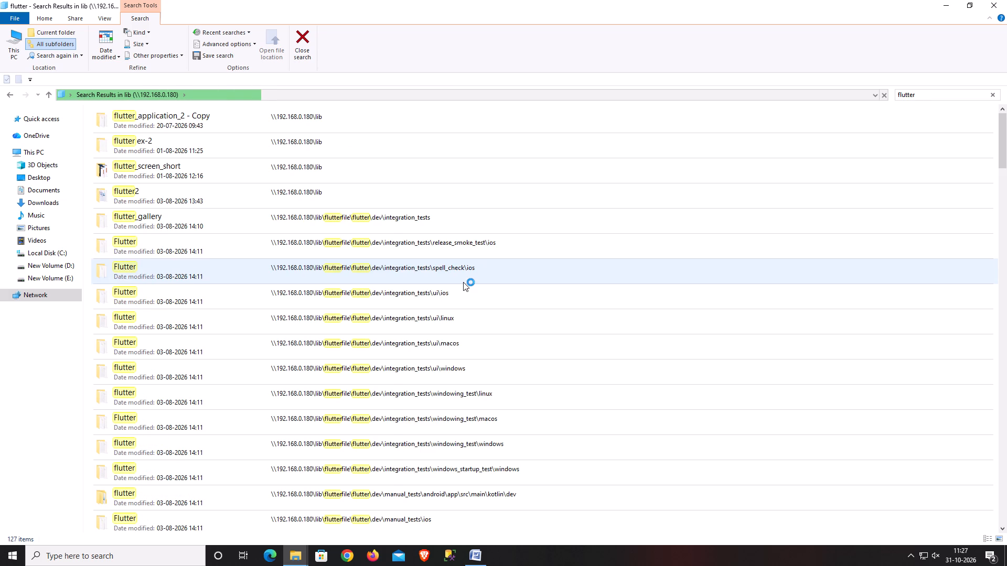
{"action": "scroll", "coordinate": [463, 282], "scroll_direction": "down", "scroll_amount": 7}
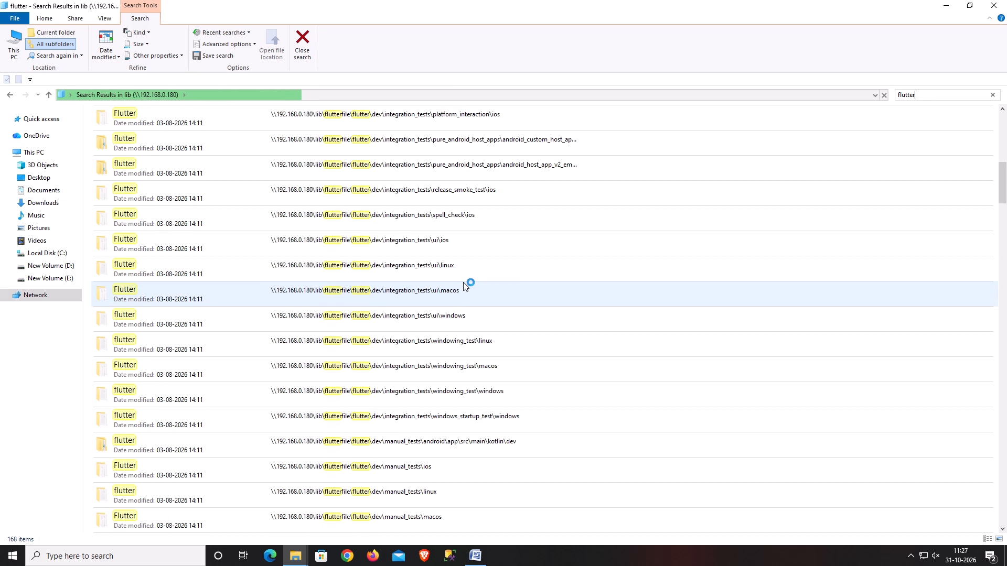
{"action": "scroll", "coordinate": [463, 282], "scroll_direction": "down", "scroll_amount": 7}
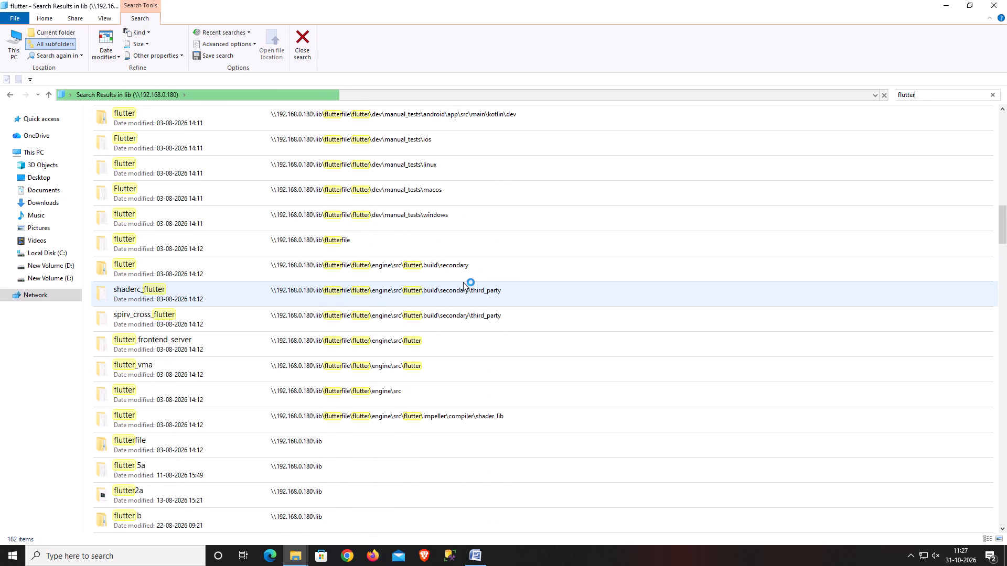
{"action": "scroll", "coordinate": [463, 282], "scroll_direction": "down", "scroll_amount": 7}
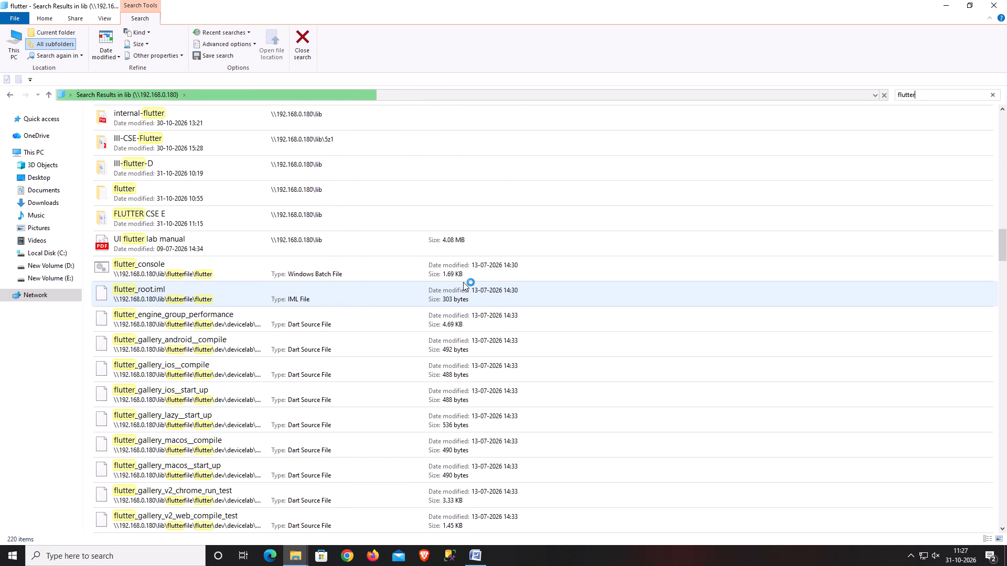
{"action": "scroll", "coordinate": [173, 244], "scroll_direction": "down", "scroll_amount": 1}
{"action": "scroll", "coordinate": [173, 244], "scroll_direction": "up", "scroll_amount": 2}
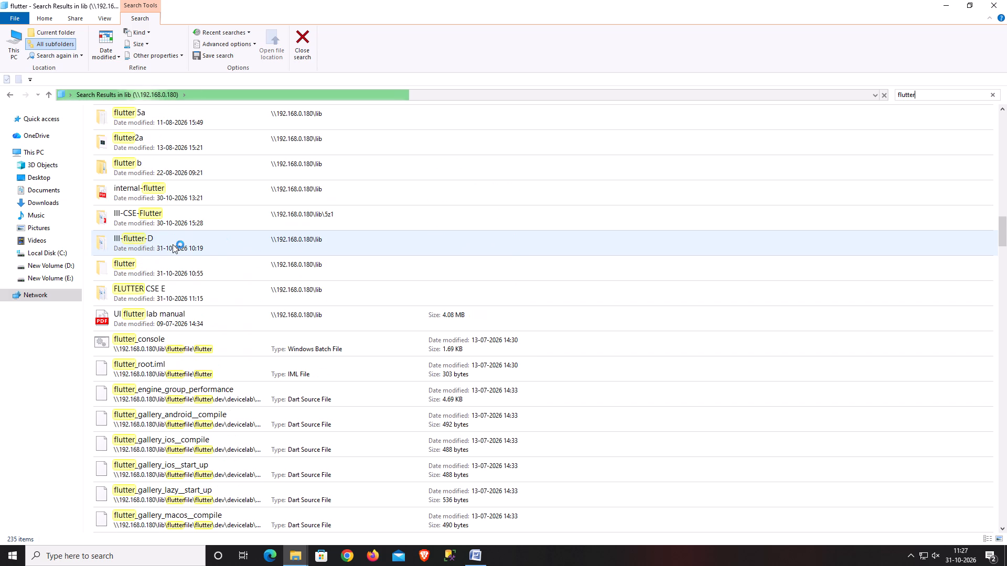
{"action": "double_click", "coordinate": [173, 244]}
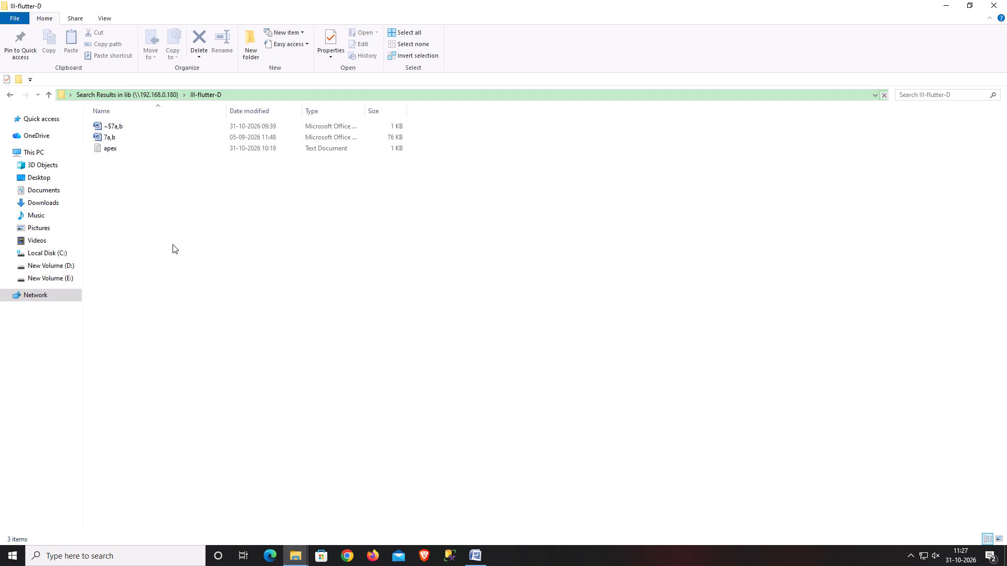
{"action": "left_click", "coordinate": [8, 90]}
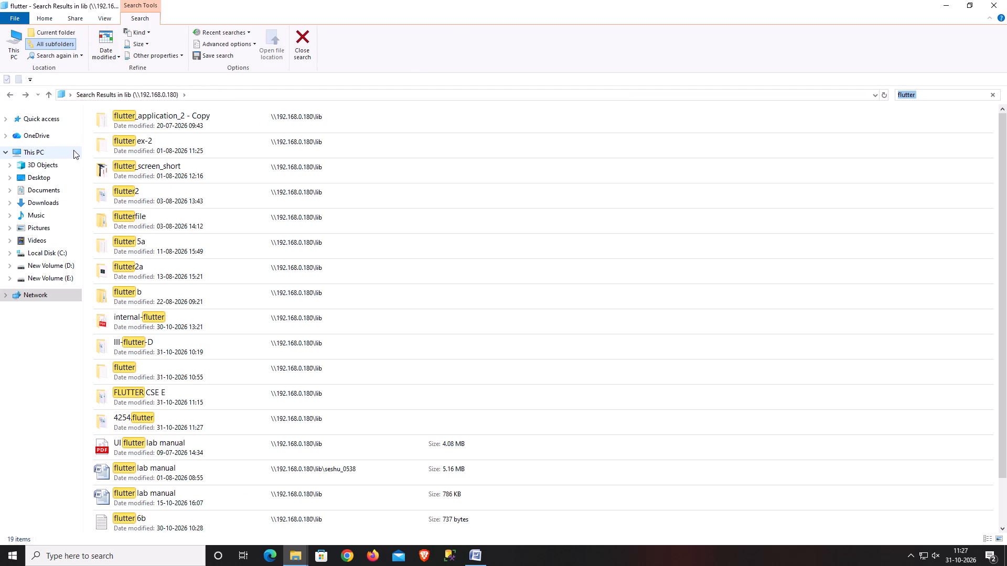
Find the III-CSE-Flutter folder in the search results and open its UI flutter lab manual PDF.
{"action": "scroll", "coordinate": [239, 202], "scroll_direction": "down", "scroll_amount": 5}
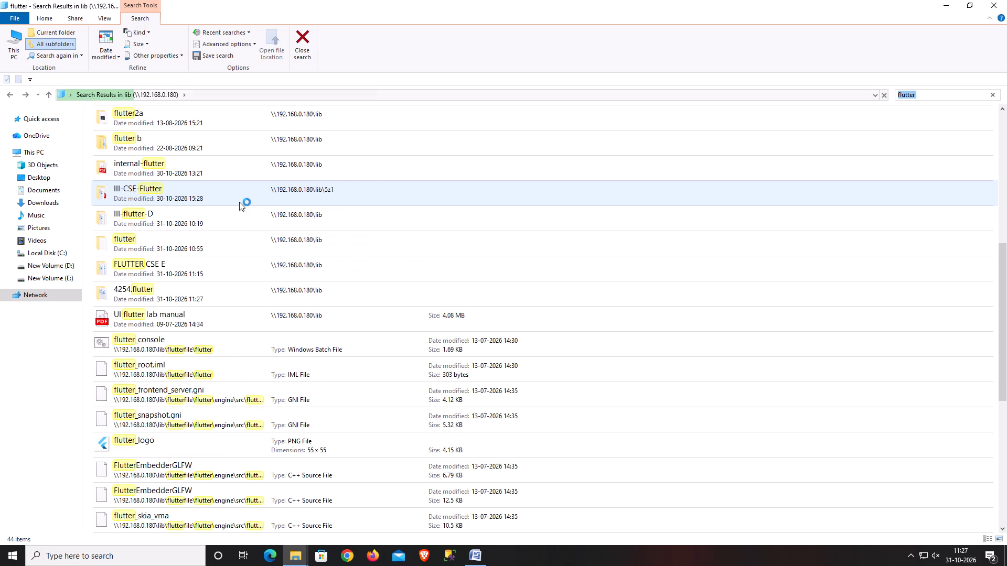
{"action": "scroll", "coordinate": [239, 202], "scroll_direction": "down", "scroll_amount": 10}
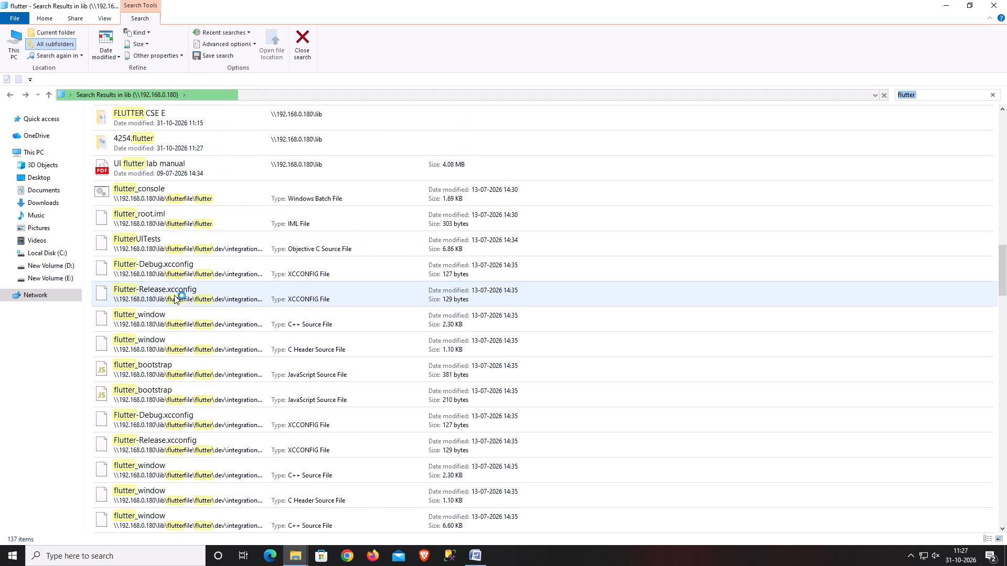
{"action": "scroll", "coordinate": [178, 300], "scroll_direction": "down", "scroll_amount": 15}
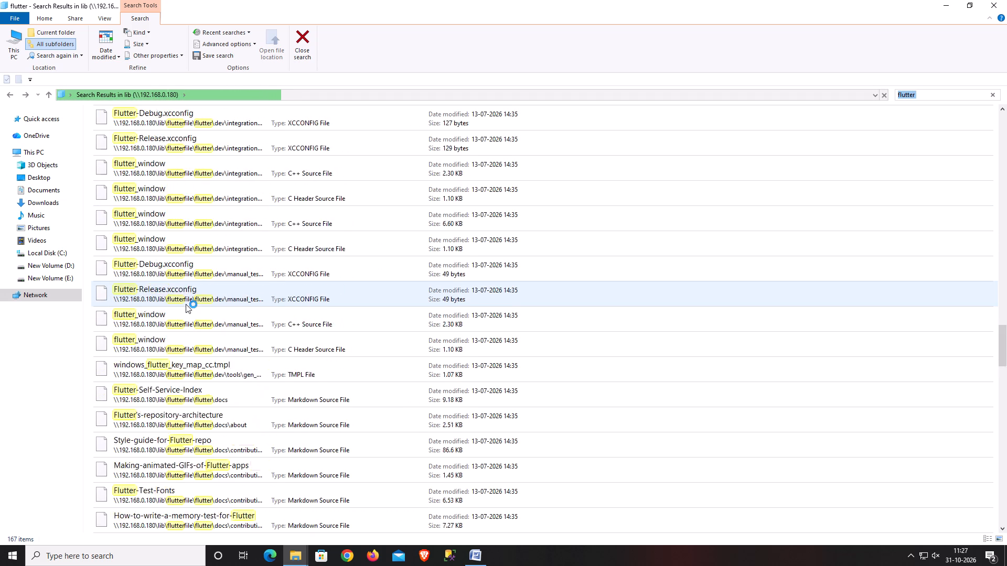
{"action": "scroll", "coordinate": [186, 304], "scroll_direction": "up", "scroll_amount": 12}
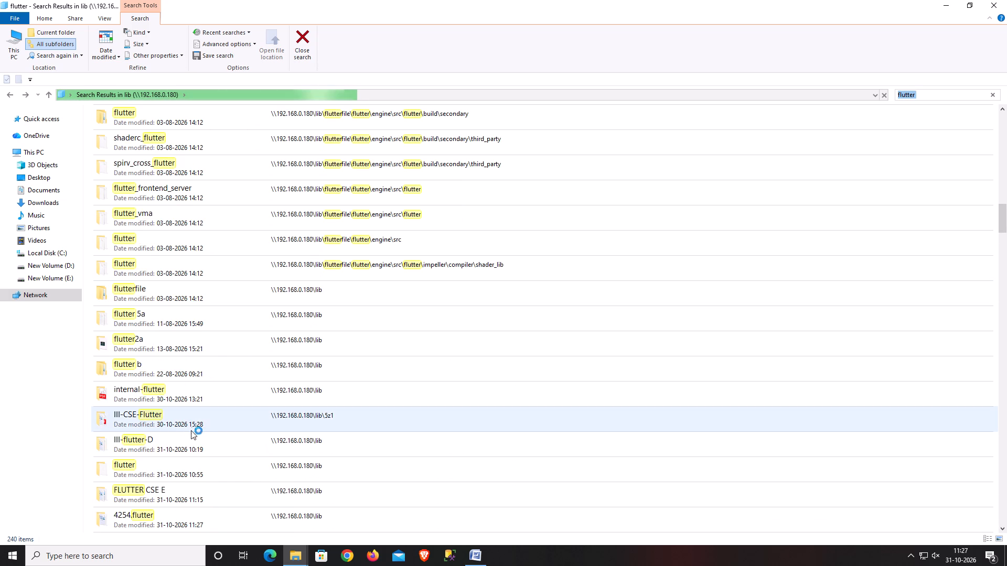
{"action": "double_click", "coordinate": [191, 424]}
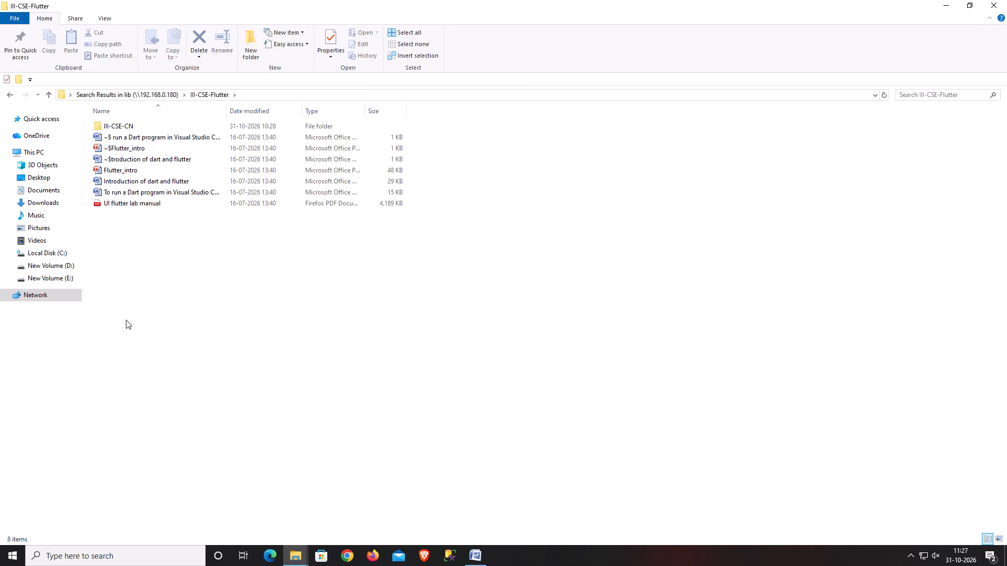
{"action": "double_click", "coordinate": [134, 205]}
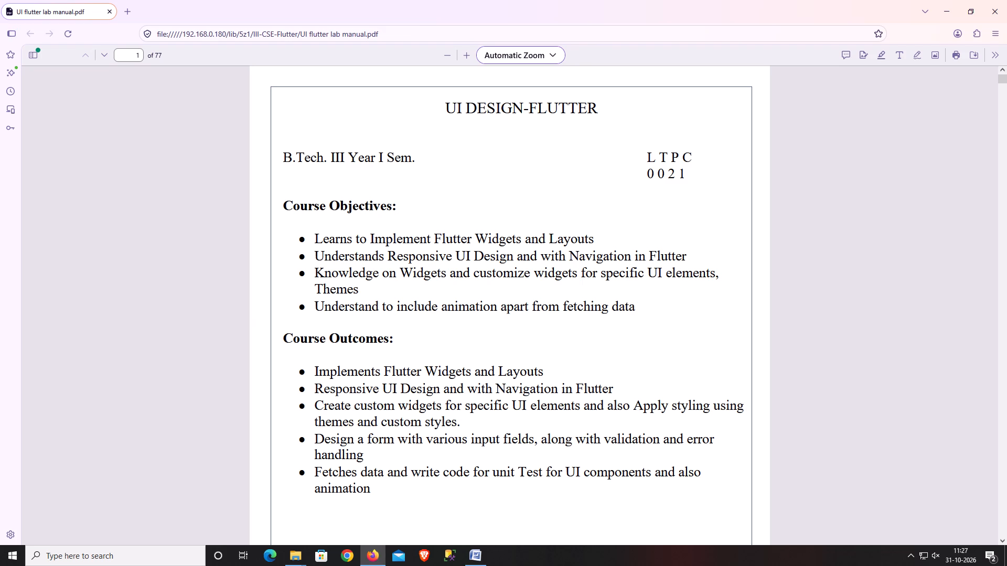
Go to exercise 10 a) in this manual and examine its code through to the flutter test output screenshot on page 72.
{"action": "left_click", "coordinate": [1006, 314]}
{"action": "left_click_drag", "start_coordinate": [1006, 314], "coordinate": [1006, 437]}
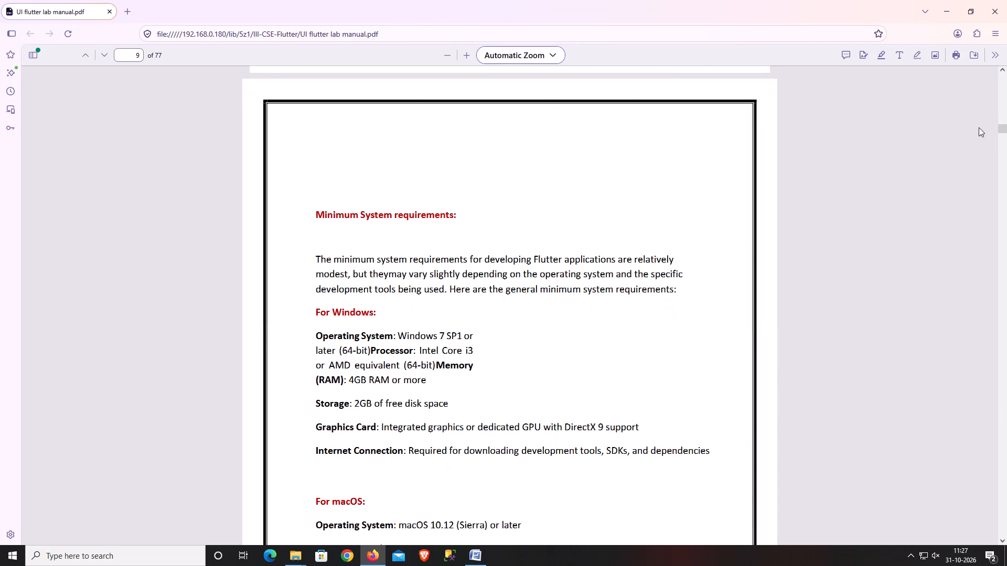
{"action": "left_click_drag", "start_coordinate": [1001, 129], "coordinate": [1003, 486]}
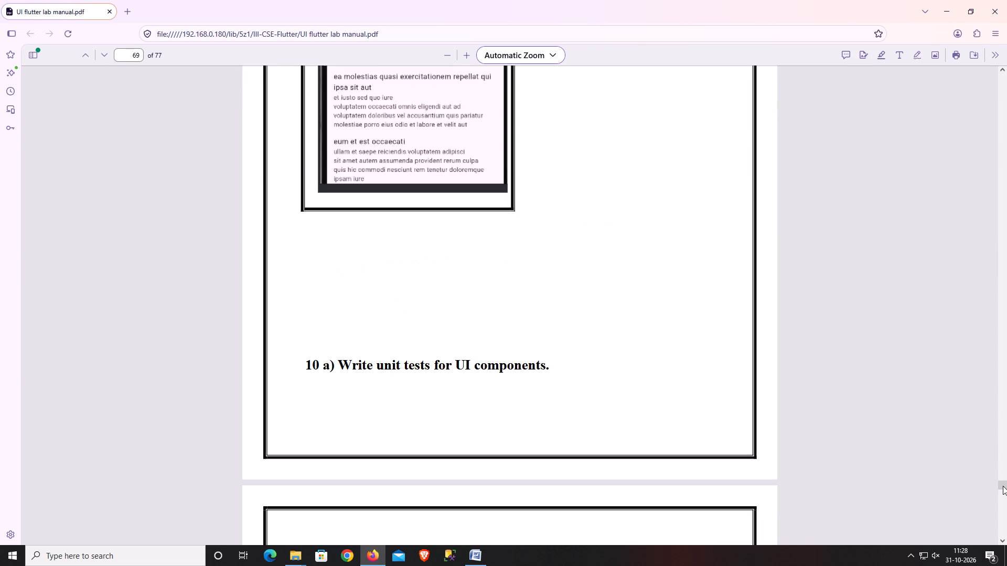
{"action": "scroll", "coordinate": [420, 212], "scroll_direction": "down", "scroll_amount": 19}
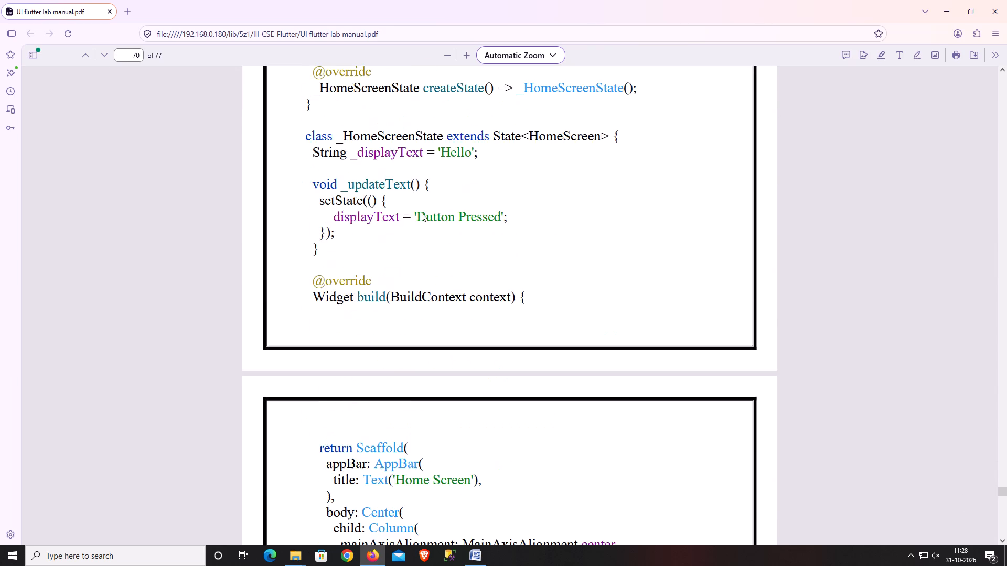
{"action": "scroll", "coordinate": [421, 212], "scroll_direction": "down", "scroll_amount": 17}
{"action": "scroll", "coordinate": [421, 212], "scroll_direction": "down", "scroll_amount": 4}
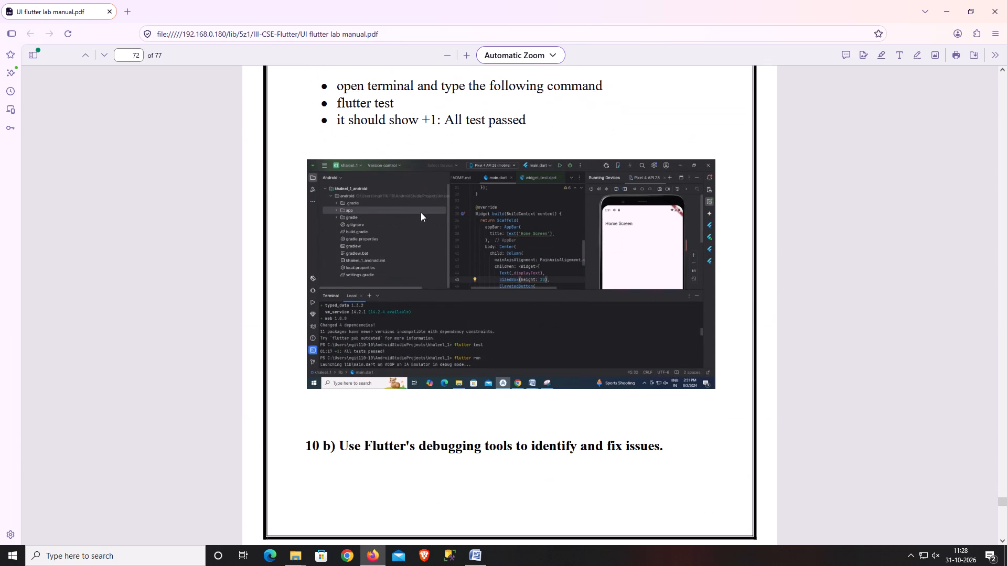
Examine exercise 10 b) code through to its output screenshot on page 76, and return to the flutter test screenshot on page 72.
{"action": "scroll", "coordinate": [421, 212], "scroll_direction": "down", "scroll_amount": 20}
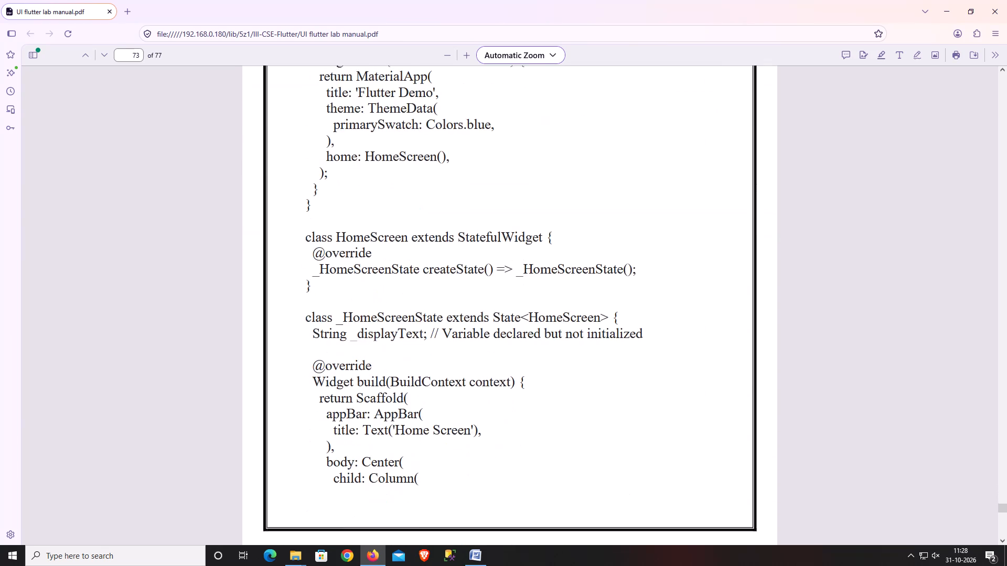
{"action": "scroll", "coordinate": [421, 212], "scroll_direction": "down", "scroll_amount": 16}
{"action": "scroll", "coordinate": [421, 212], "scroll_direction": "down", "scroll_amount": 20}
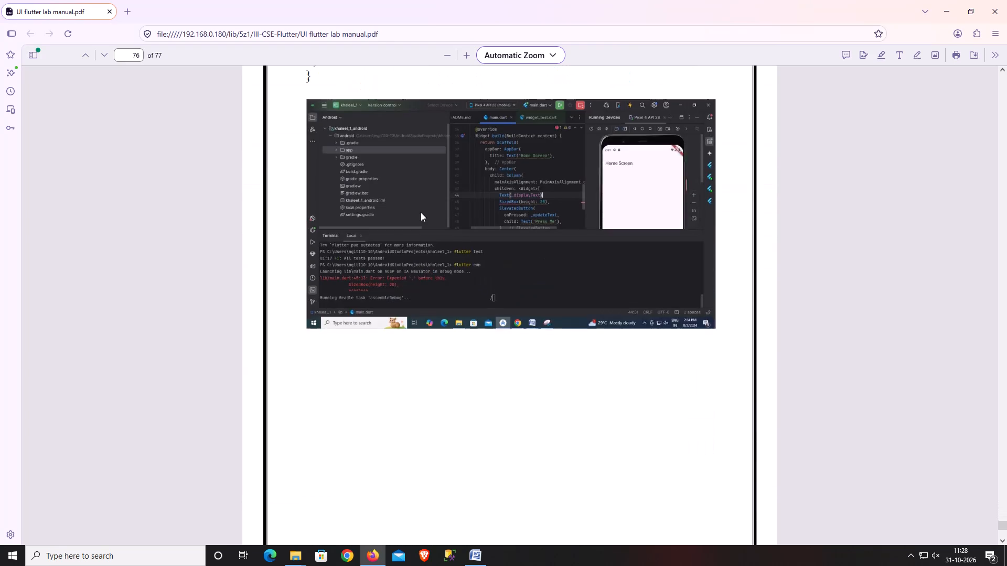
{"action": "scroll", "coordinate": [421, 212], "scroll_direction": "up", "scroll_amount": 20}
{"action": "scroll", "coordinate": [436, 193], "scroll_direction": "up", "scroll_amount": 8}
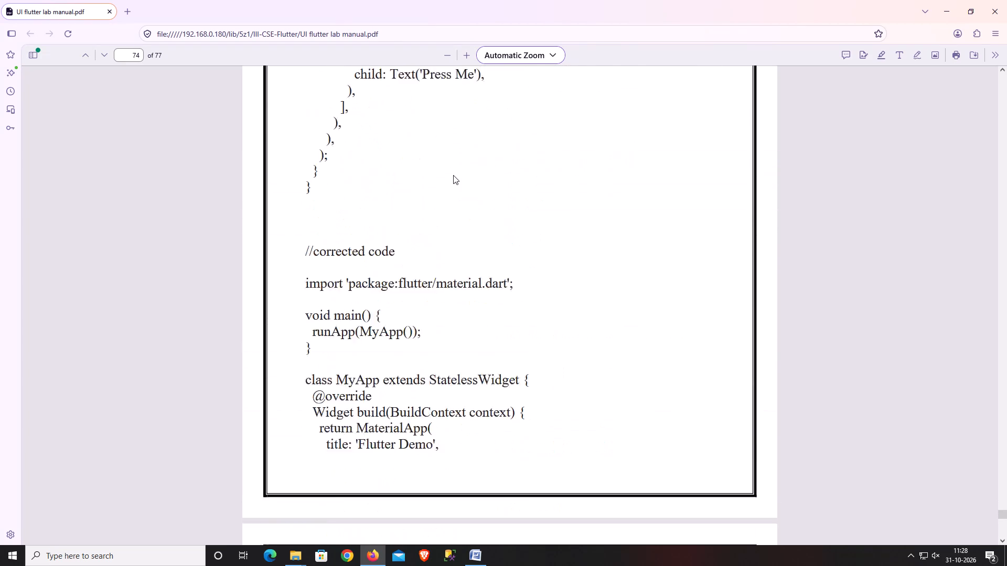
{"action": "scroll", "coordinate": [453, 175], "scroll_direction": "up", "scroll_amount": 20}
{"action": "scroll", "coordinate": [453, 175], "scroll_direction": "up", "scroll_amount": 6}
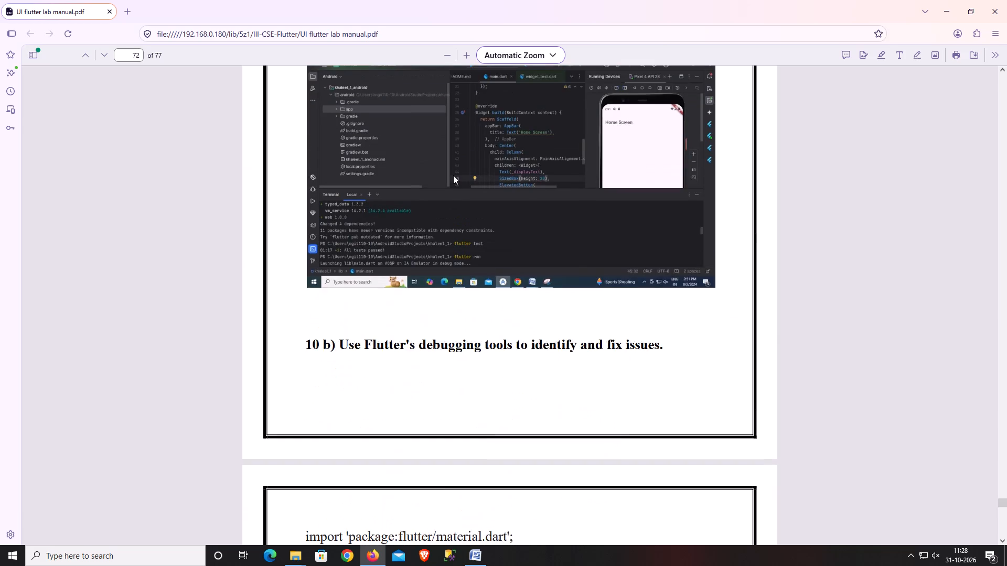
{"action": "scroll", "coordinate": [453, 175], "scroll_direction": "up", "scroll_amount": 2}
Snip the flutter test output screenshot on page 72 and paste it below the Fetch API picture in the Word document, followed by a new line.
{"action": "key", "text": "shift+super+s"}
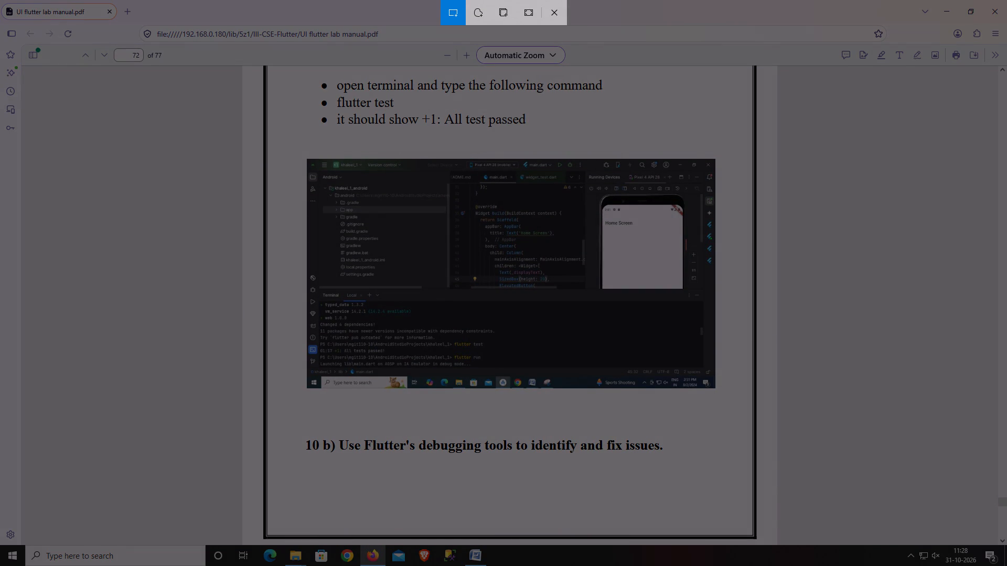
{"action": "left_click_drag", "start_coordinate": [307, 155], "coordinate": [734, 399]}
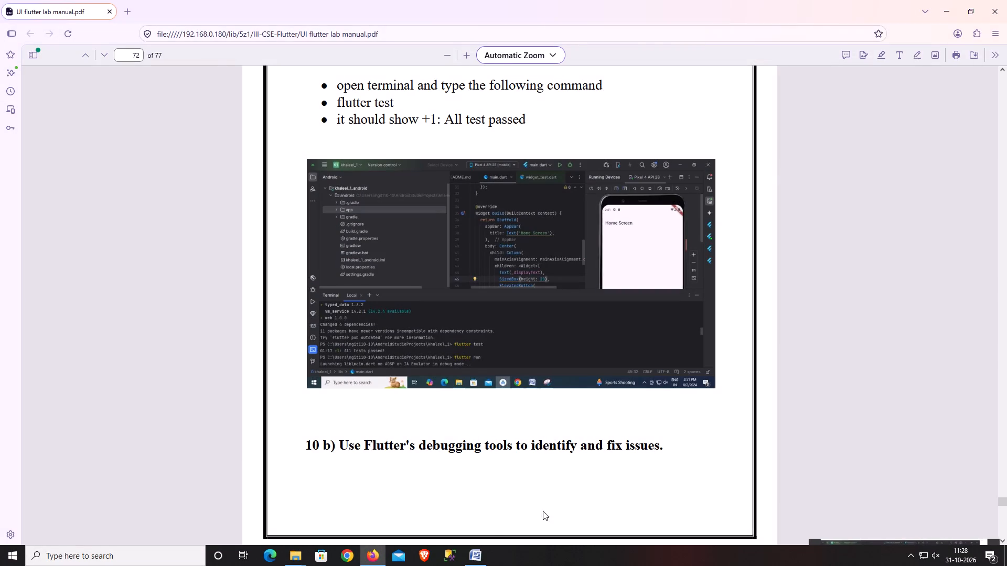
{"action": "left_click", "coordinate": [474, 565]}
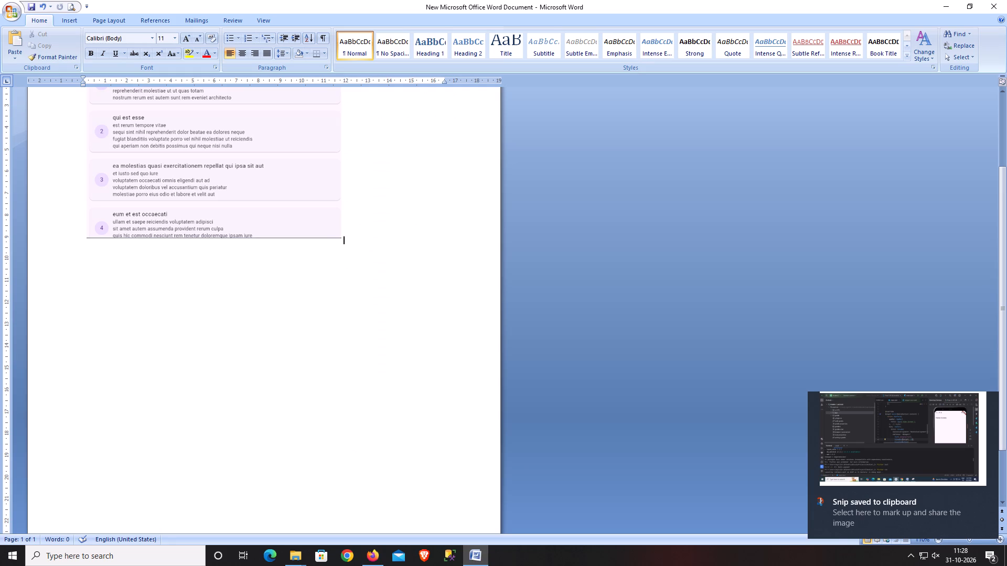
{"action": "key", "text": "ctrl+v"}
{"action": "scroll", "coordinate": [383, 381], "scroll_direction": "down", "scroll_amount": 3}
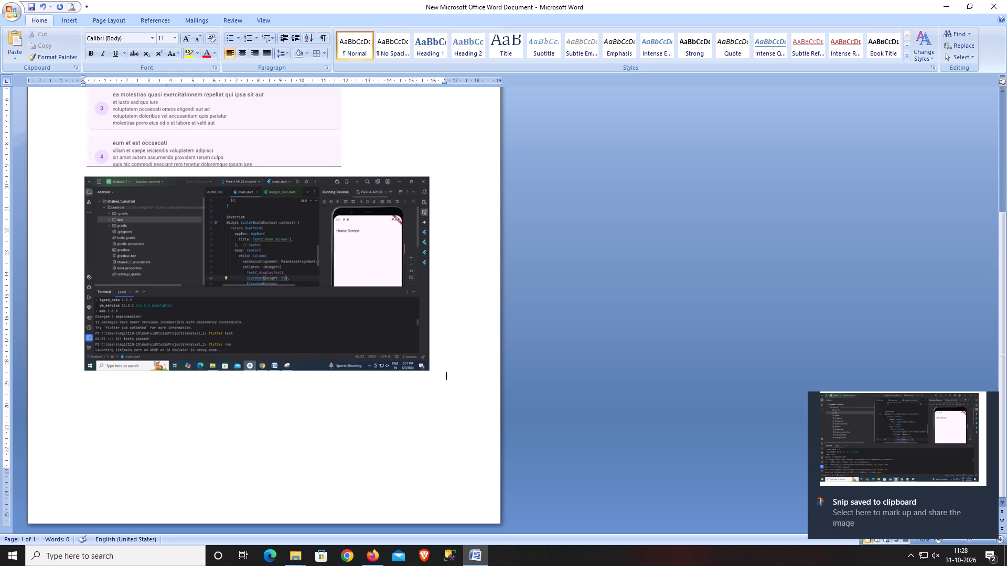
{"action": "scroll", "coordinate": [431, 381], "scroll_direction": "up", "scroll_amount": 10}
{"action": "scroll", "coordinate": [431, 381], "scroll_direction": "down", "scroll_amount": 5}
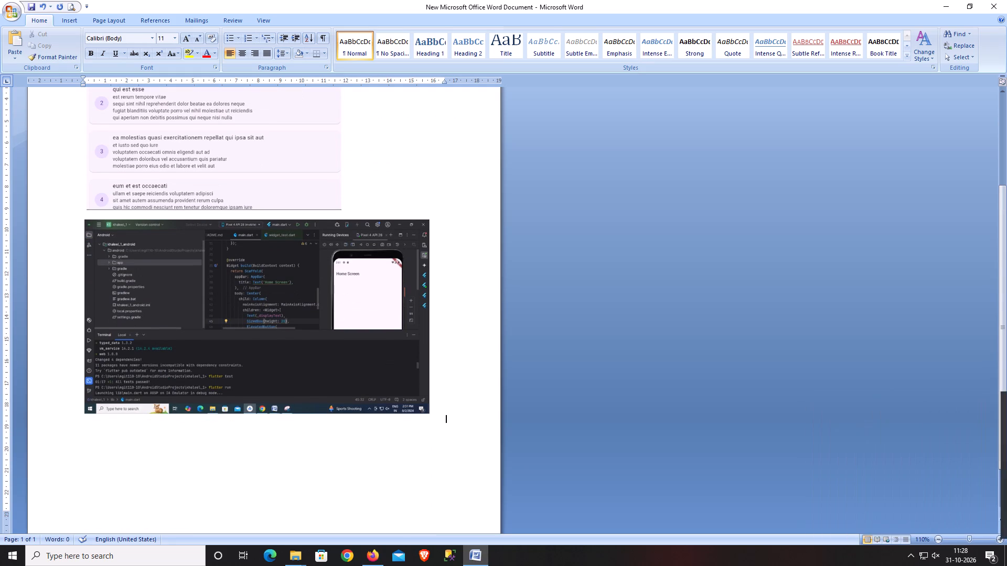
{"action": "key", "text": "Return"}
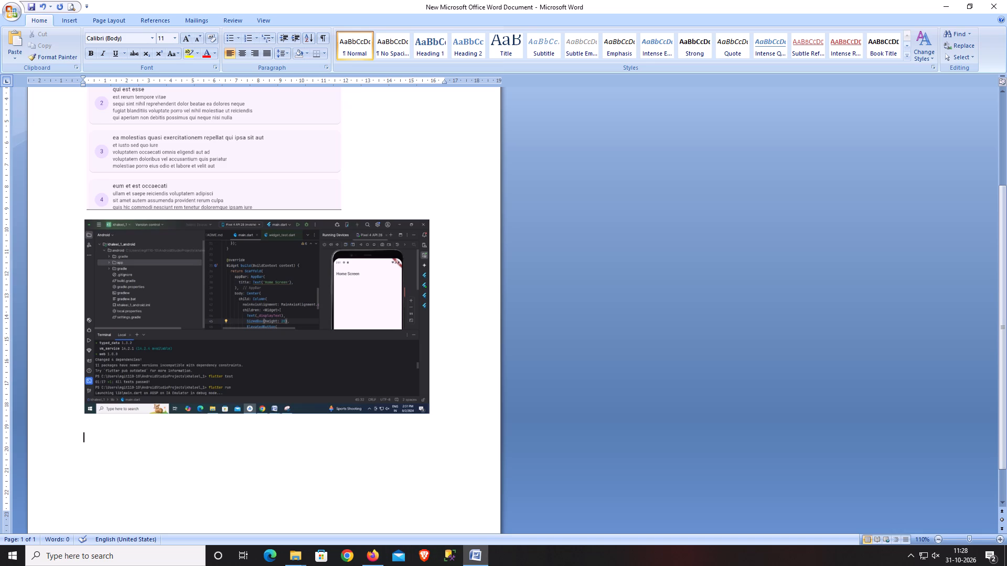
Reduce the height of the Fetch API Example picture slightly, keeping its width.
{"action": "left_click", "coordinate": [289, 195]}
{"action": "scroll", "coordinate": [287, 198], "scroll_direction": "up", "scroll_amount": 4}
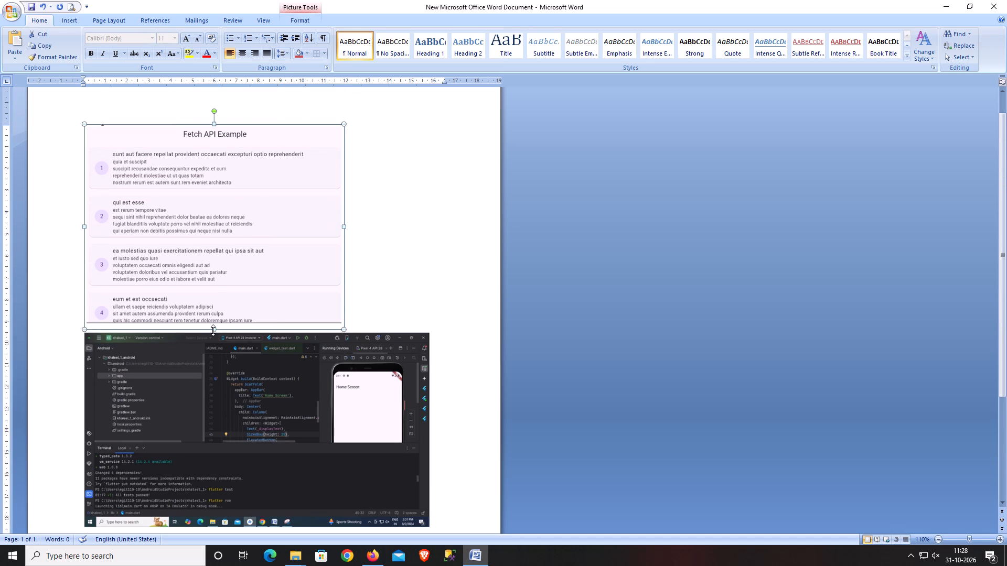
{"action": "left_click_drag", "start_coordinate": [213, 330], "coordinate": [219, 301]}
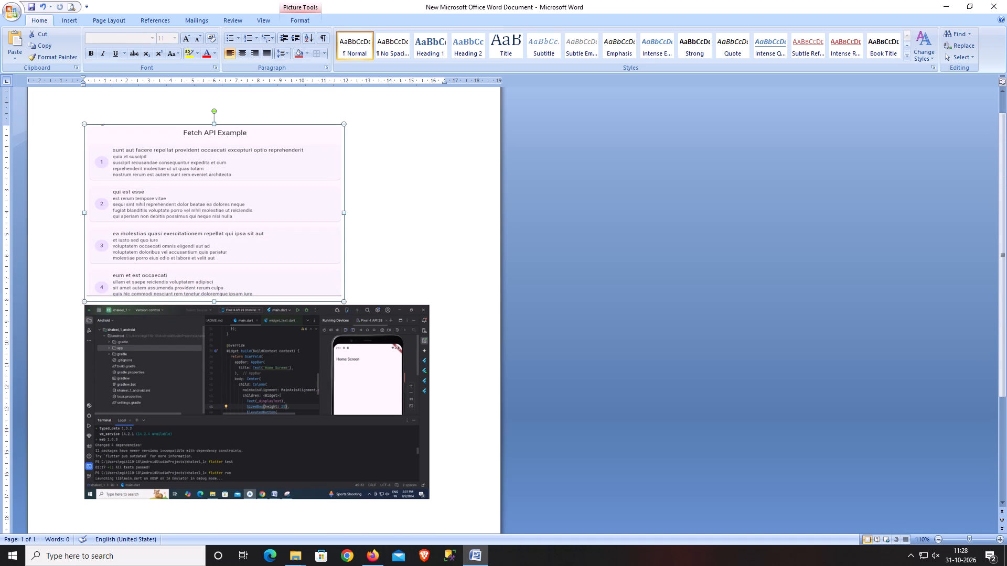
Shrink the flutter test picture's height, narrow it to about 15 cm, and place the cursor on the empty line below it.
{"action": "left_click", "coordinate": [263, 491]}
{"action": "left_click_drag", "start_coordinate": [265, 508], "coordinate": [278, 462]}
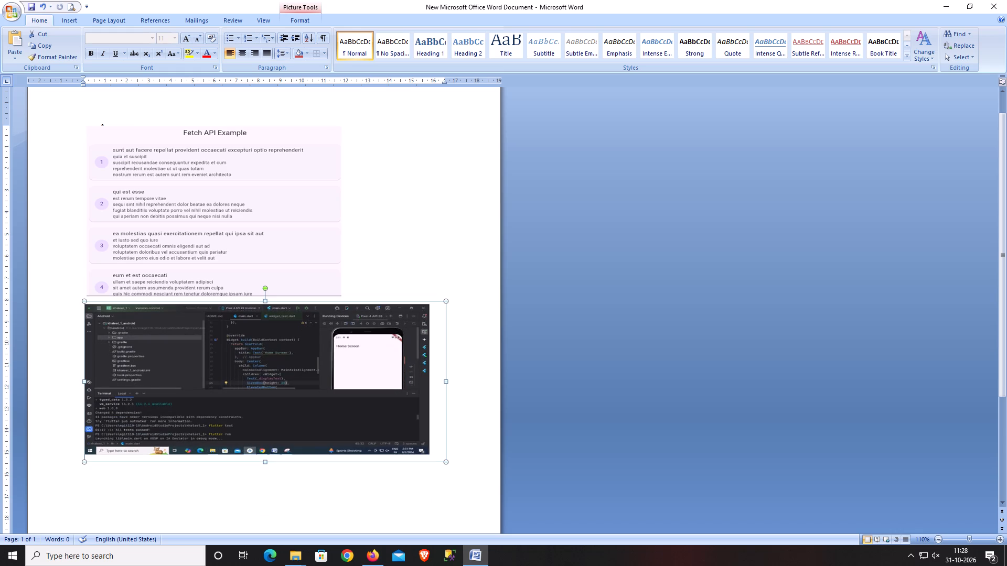
{"action": "left_click_drag", "start_coordinate": [448, 382], "coordinate": [411, 384]}
{"action": "scroll", "coordinate": [422, 379], "scroll_direction": "down", "scroll_amount": 7}
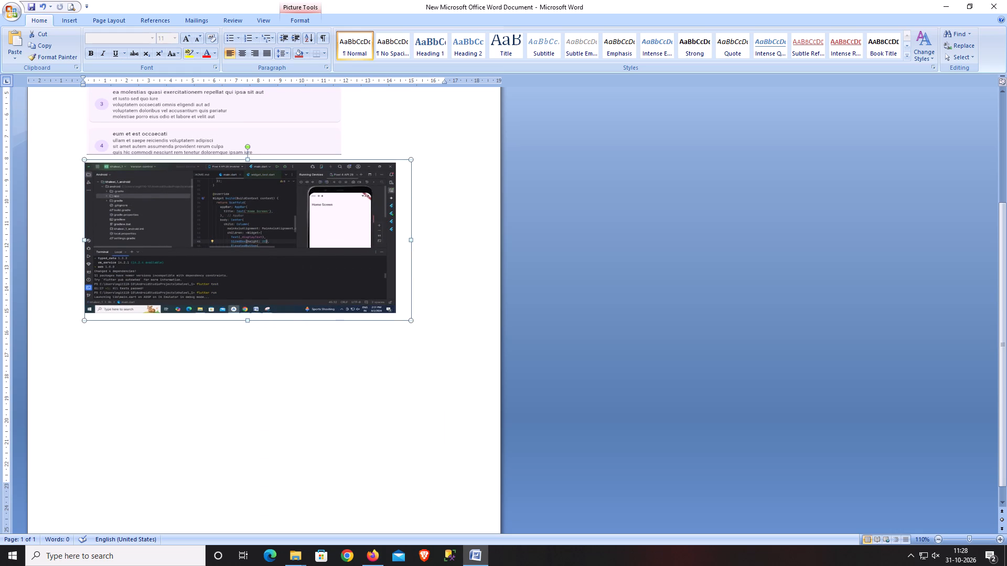
{"action": "left_click", "coordinate": [168, 360]}
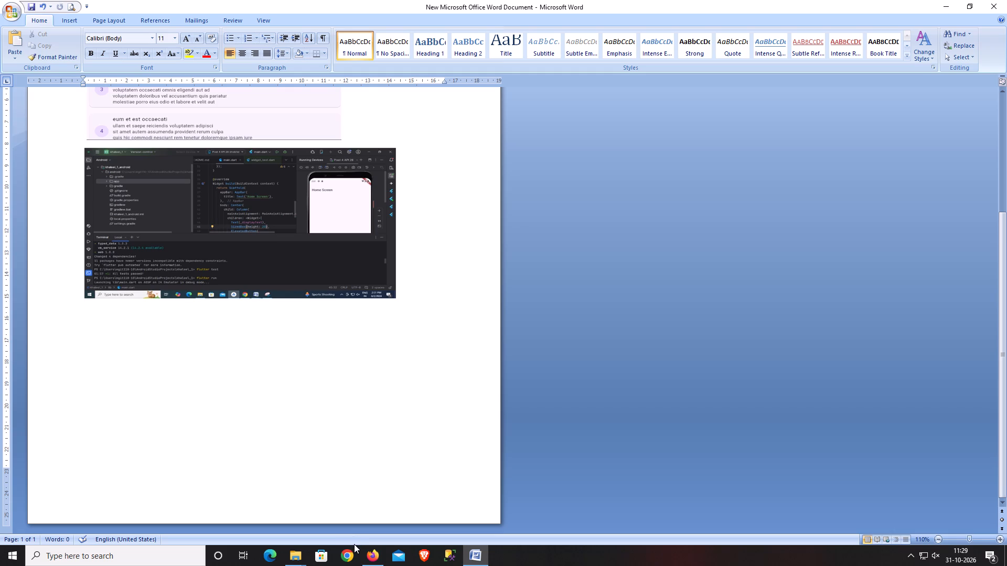
{"action": "scroll", "coordinate": [354, 544], "scroll_direction": "down", "scroll_amount": 1}
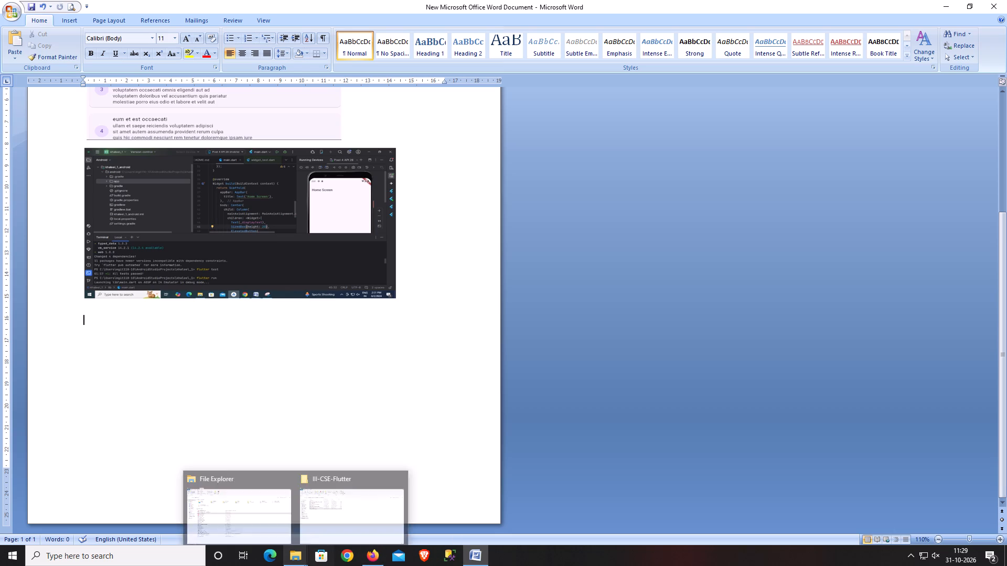
Snip exercise 10 b)'s debugging output screenshot on page 76 of the manual and paste it into the Word document after the flutter test picture.
{"action": "left_click", "coordinate": [371, 559]}
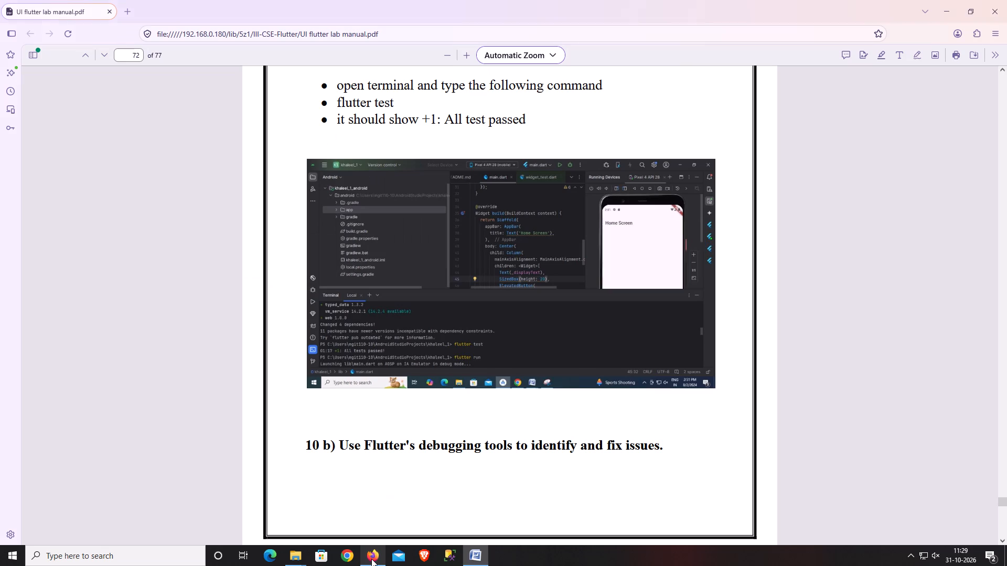
{"action": "scroll", "coordinate": [486, 416], "scroll_direction": "down", "scroll_amount": 20}
{"action": "scroll", "coordinate": [486, 416], "scroll_direction": "down", "scroll_amount": 9}
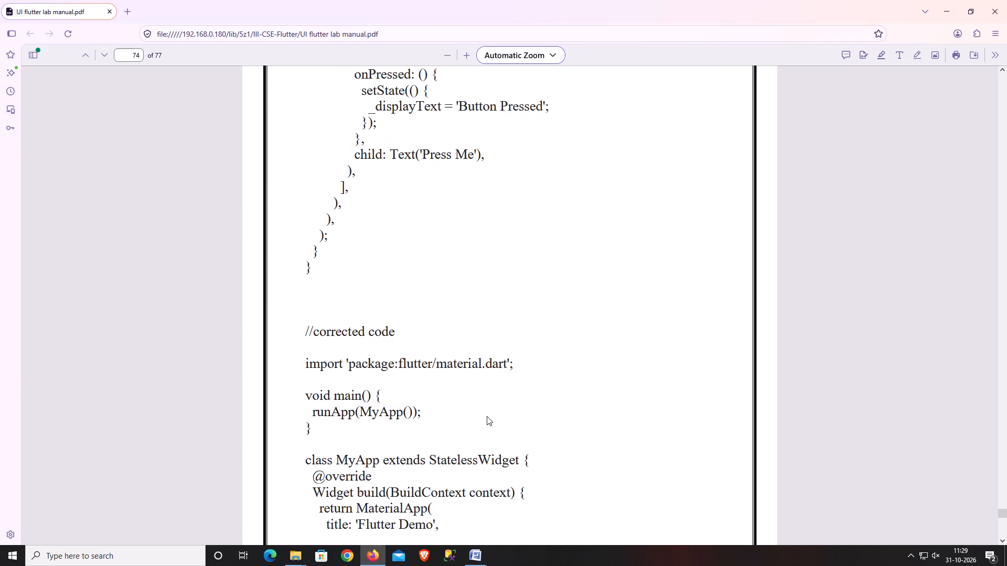
{"action": "scroll", "coordinate": [487, 416], "scroll_direction": "down", "scroll_amount": 4}
{"action": "scroll", "coordinate": [487, 416], "scroll_direction": "down", "scroll_amount": 19}
{"action": "scroll", "coordinate": [487, 416], "scroll_direction": "down", "scroll_amount": 4}
{"action": "scroll", "coordinate": [487, 416], "scroll_direction": "up", "scroll_amount": 2}
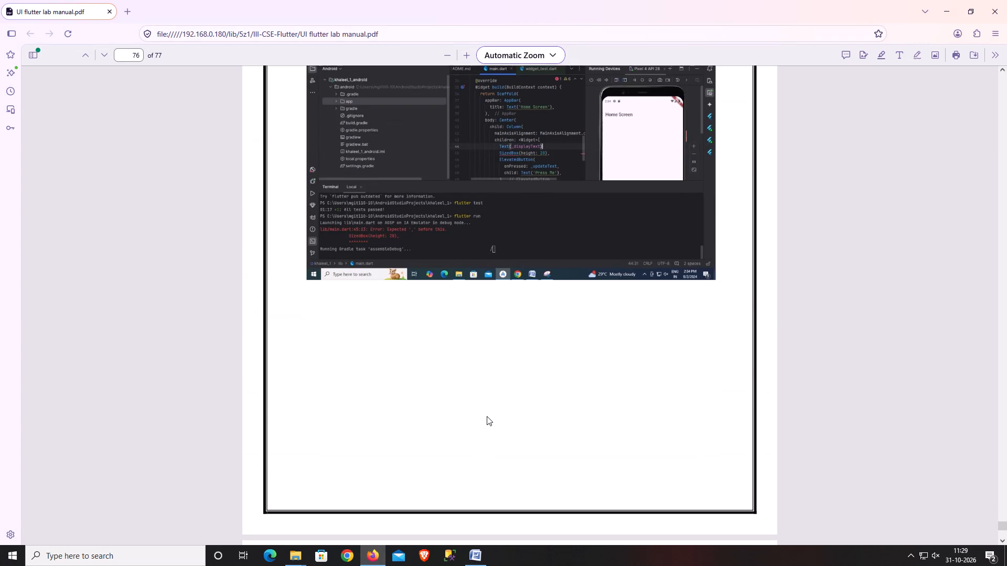
{"action": "key", "text": "shift+super+s"}
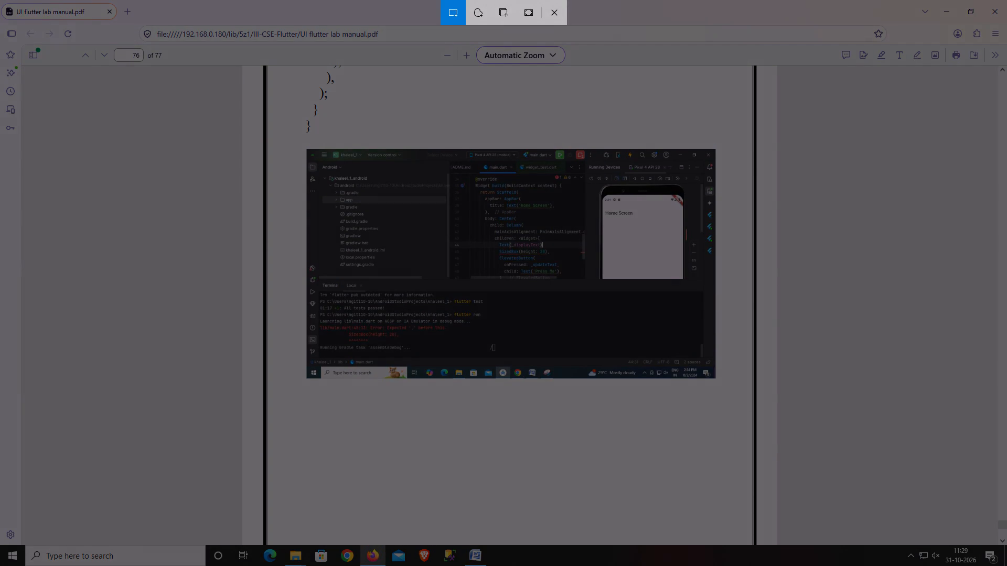
{"action": "left_click_drag", "start_coordinate": [303, 147], "coordinate": [704, 404]}
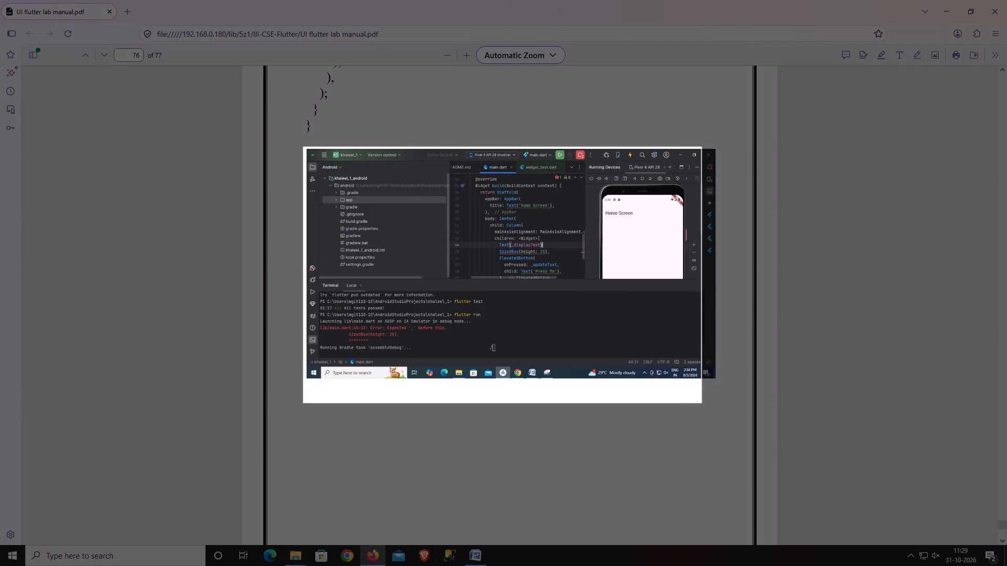
{"action": "left_click_drag", "start_coordinate": [704, 404], "coordinate": [723, 387]}
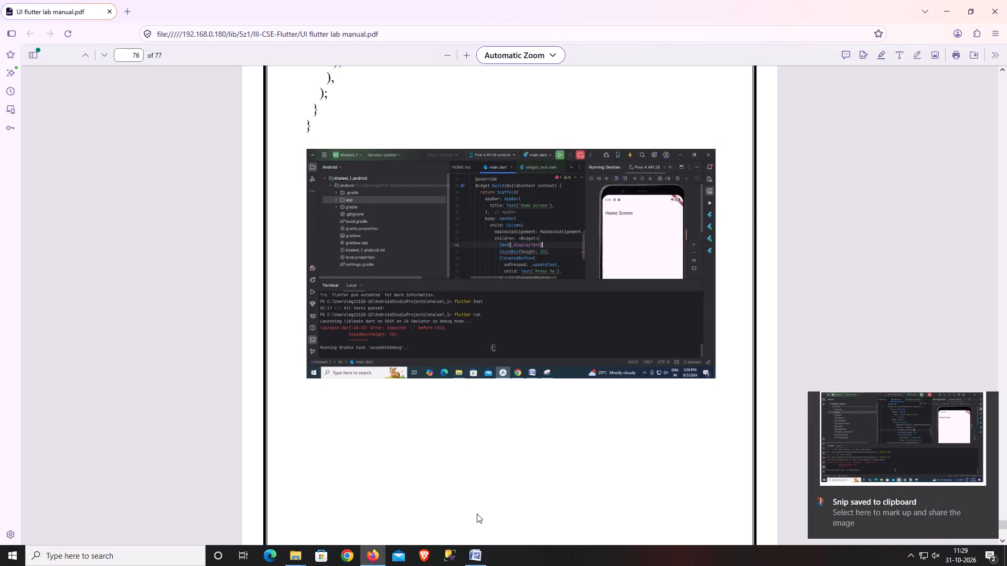
{"action": "left_click", "coordinate": [481, 560]}
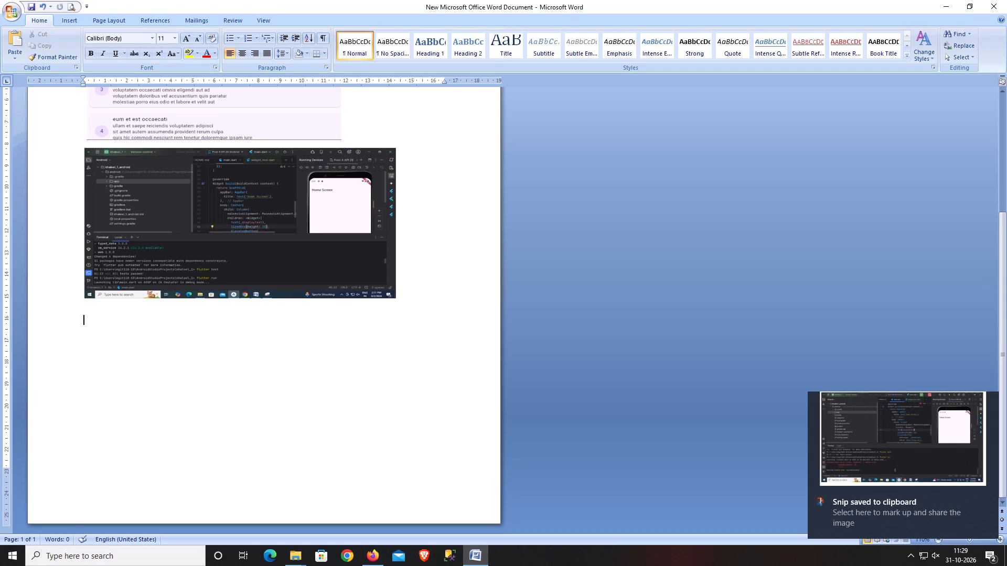
{"action": "key", "text": "ctrl+v"}
{"action": "scroll", "coordinate": [668, 184], "scroll_direction": "down", "scroll_amount": 3}
{"action": "scroll", "coordinate": [668, 184], "scroll_direction": "up", "scroll_amount": 6}
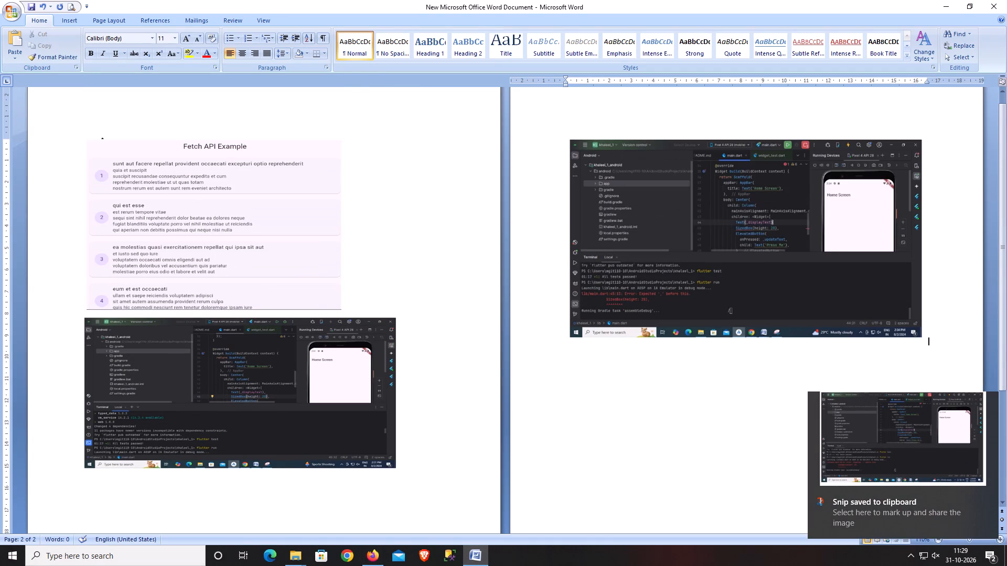
Shorten the debugging output picture until it fits on the first page below the flutter test picture, and narrow it to about 14.5 cm.
{"action": "left_click", "coordinate": [756, 318]}
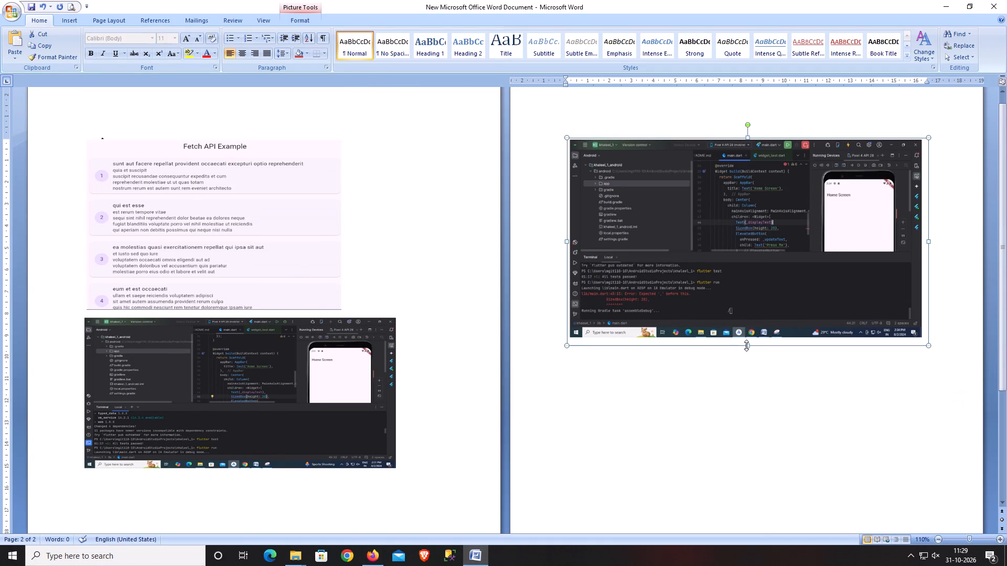
{"action": "left_click_drag", "start_coordinate": [746, 345], "coordinate": [752, 311]}
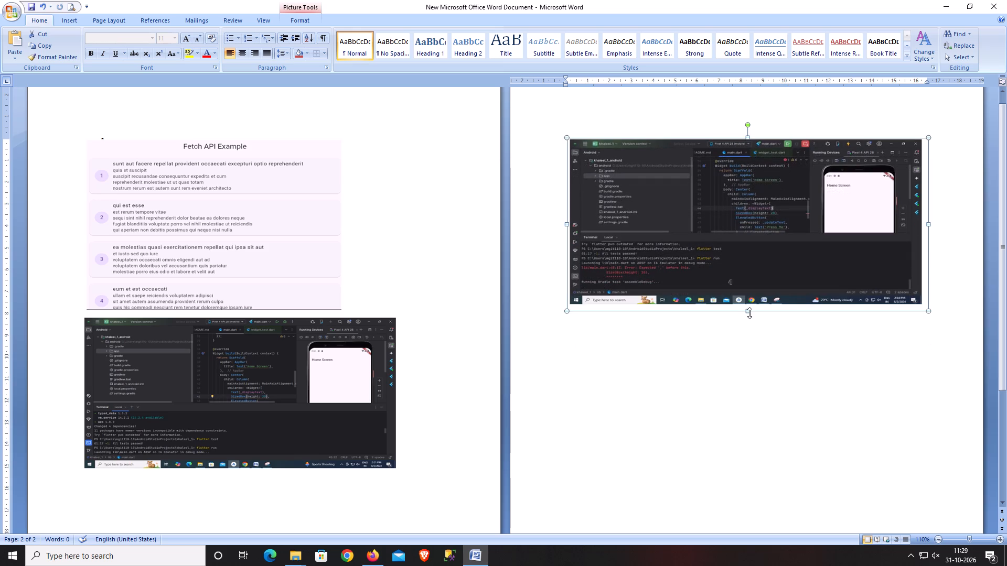
{"action": "left_click_drag", "start_coordinate": [749, 313], "coordinate": [749, 292]}
{"action": "left_click_drag", "start_coordinate": [749, 290], "coordinate": [762, 260]}
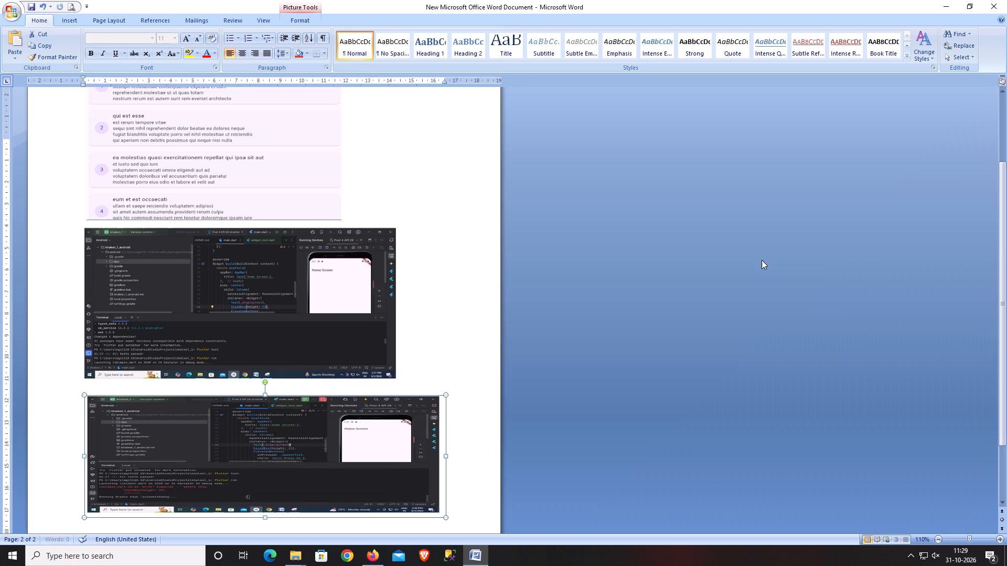
{"action": "scroll", "coordinate": [423, 352], "scroll_direction": "down", "scroll_amount": 3}
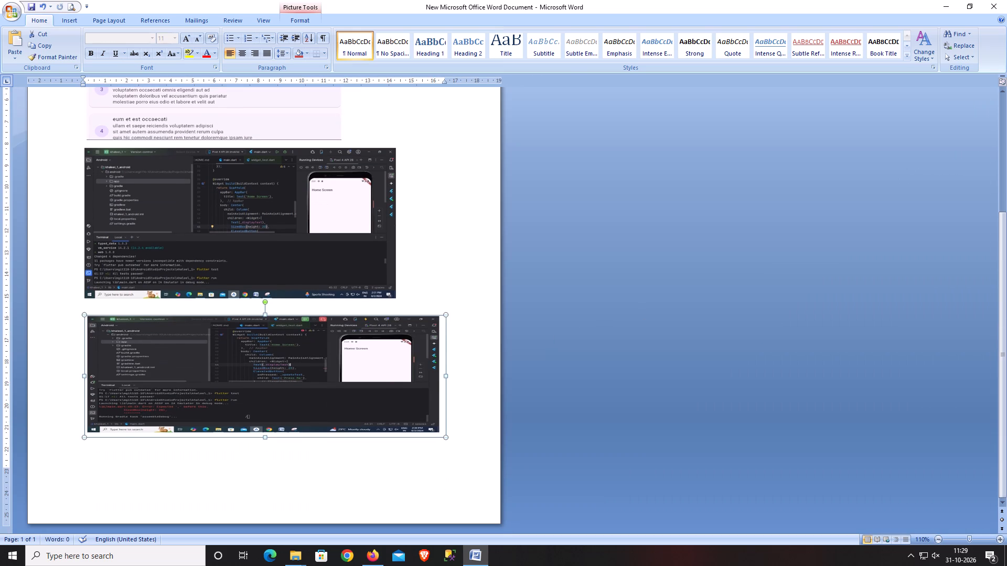
{"action": "left_click", "coordinate": [434, 366]}
{"action": "left_click", "coordinate": [366, 378]}
{"action": "left_click_drag", "start_coordinate": [447, 376], "coordinate": [401, 369]}
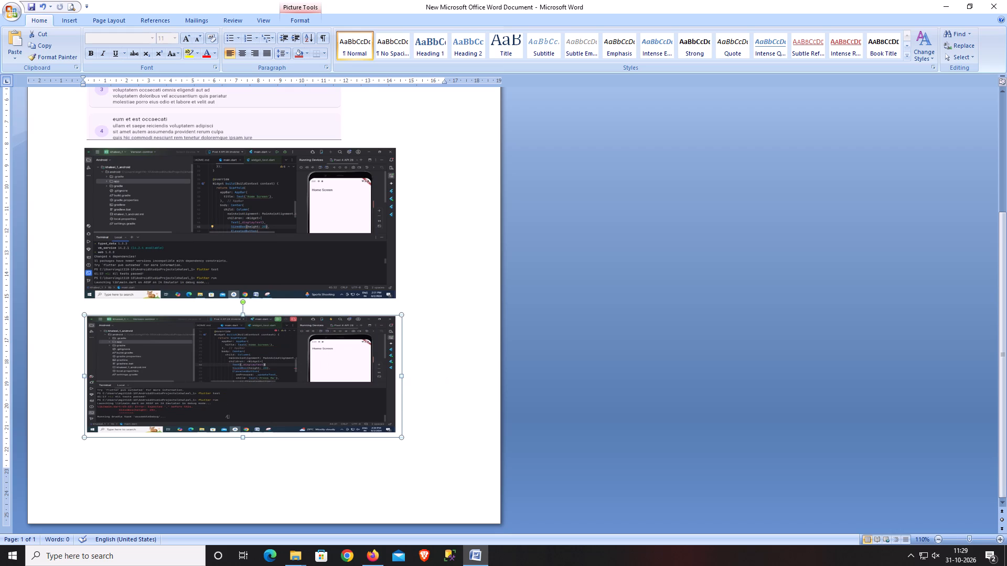
Check the page layout of the three pictures and narrow the debugging output picture further, to about 13.5 cm.
{"action": "scroll", "coordinate": [404, 370], "scroll_direction": "up", "scroll_amount": 12}
{"action": "scroll", "coordinate": [406, 370], "scroll_direction": "down", "scroll_amount": 5}
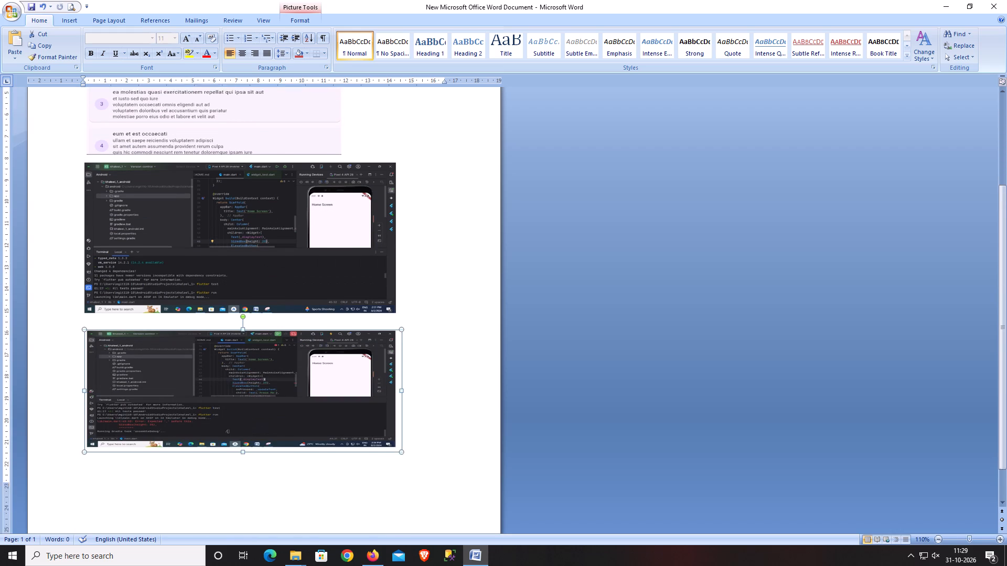
{"action": "scroll", "coordinate": [406, 370], "scroll_direction": "down", "scroll_amount": 5}
{"action": "scroll", "coordinate": [412, 367], "scroll_direction": "up", "scroll_amount": 7}
{"action": "scroll", "coordinate": [413, 367], "scroll_direction": "down", "scroll_amount": 6}
{"action": "left_click", "coordinate": [334, 397]}
{"action": "left_click_drag", "start_coordinate": [402, 391], "coordinate": [382, 391]}
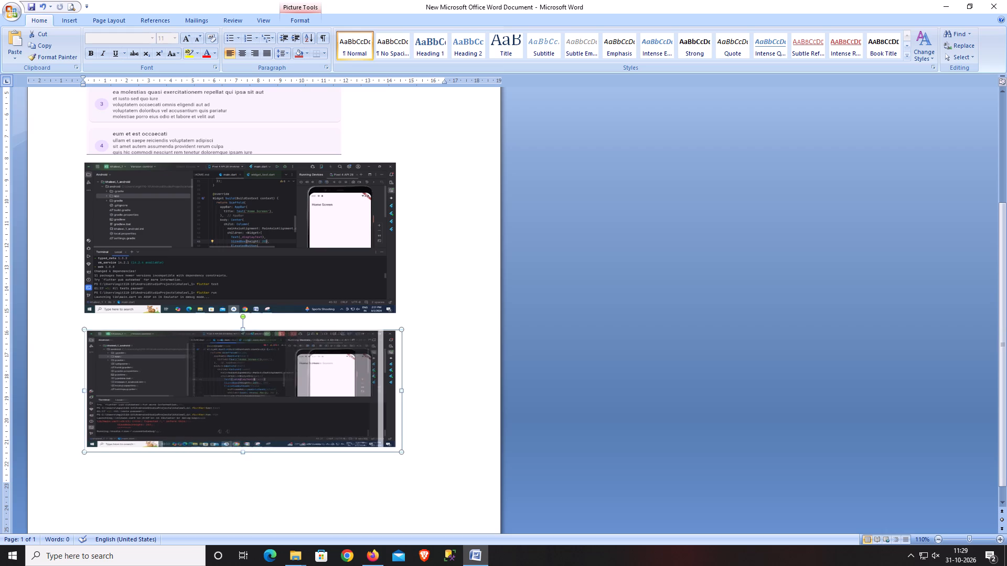
{"action": "scroll", "coordinate": [434, 385], "scroll_direction": "up", "scroll_amount": 5}
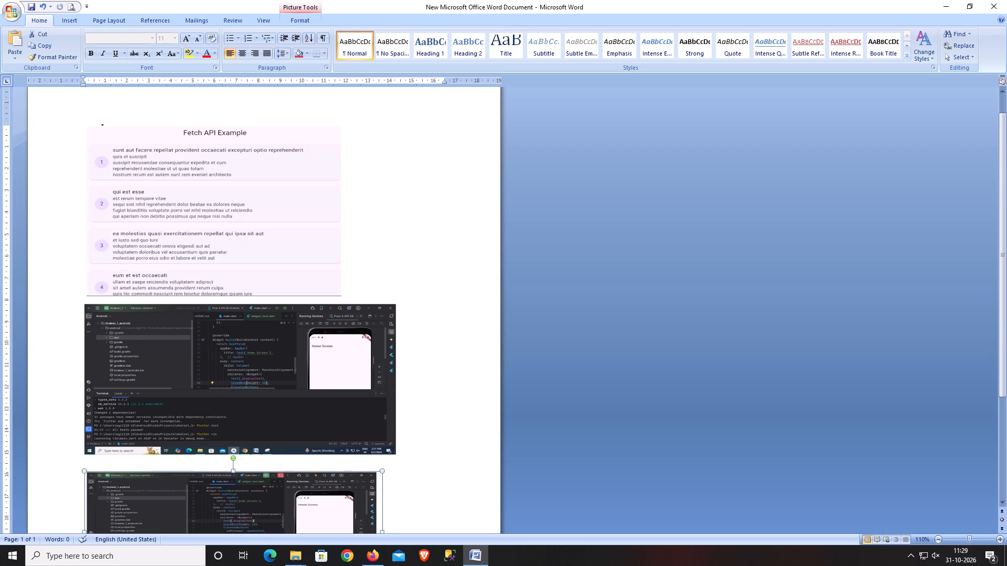
Save the document to the Desktop as a Word document under the name f9_9,10.
{"action": "left_click", "coordinate": [8, 14]}
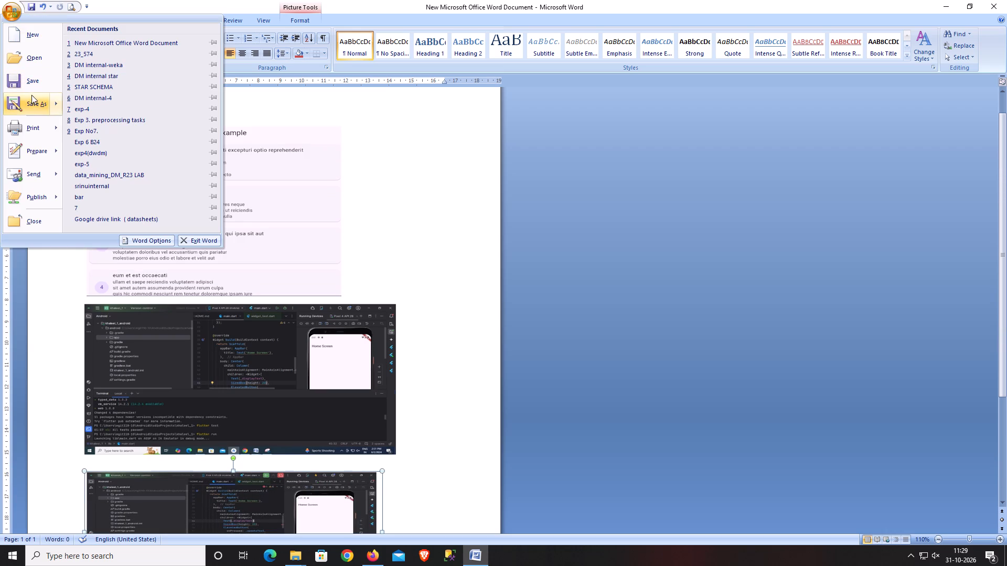
{"action": "left_click", "coordinate": [43, 102]}
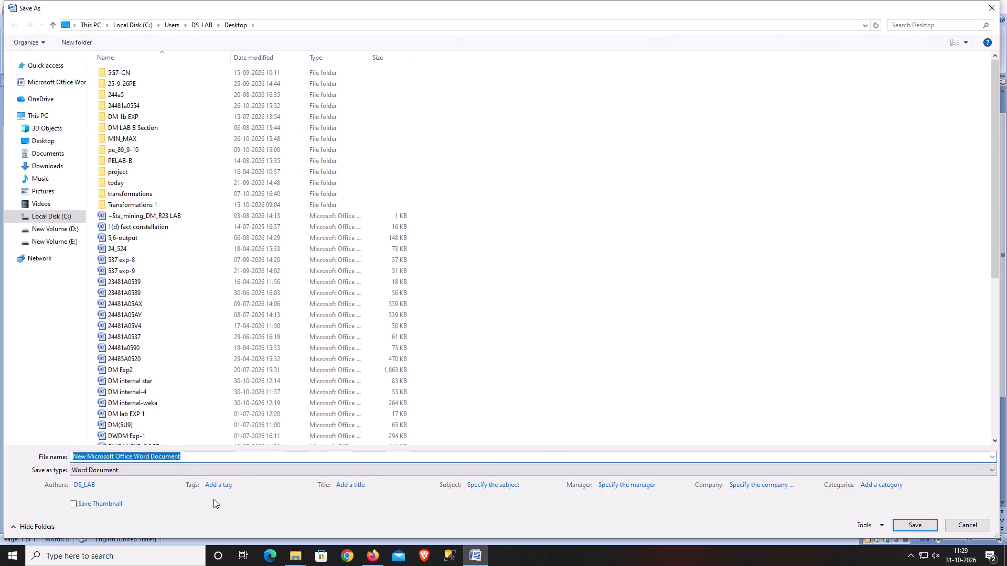
{"action": "key", "text": "BackSpace"}
{"action": "key", "text": "f"}
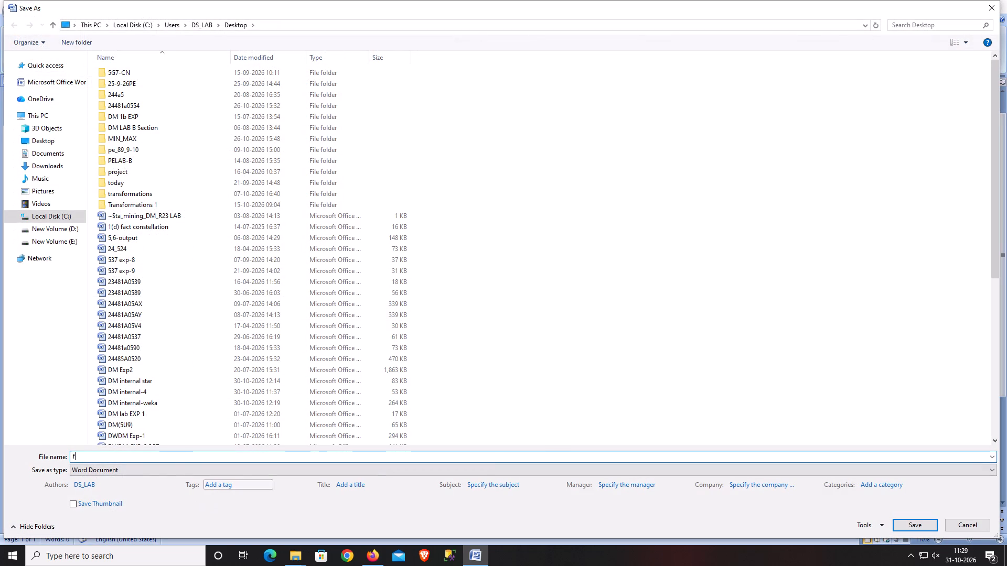
{"action": "type", "text": "9_"}
{"action": "type", "text": "9,10"}
{"action": "scroll", "coordinate": [222, 483], "scroll_direction": "up", "scroll_amount": 1}
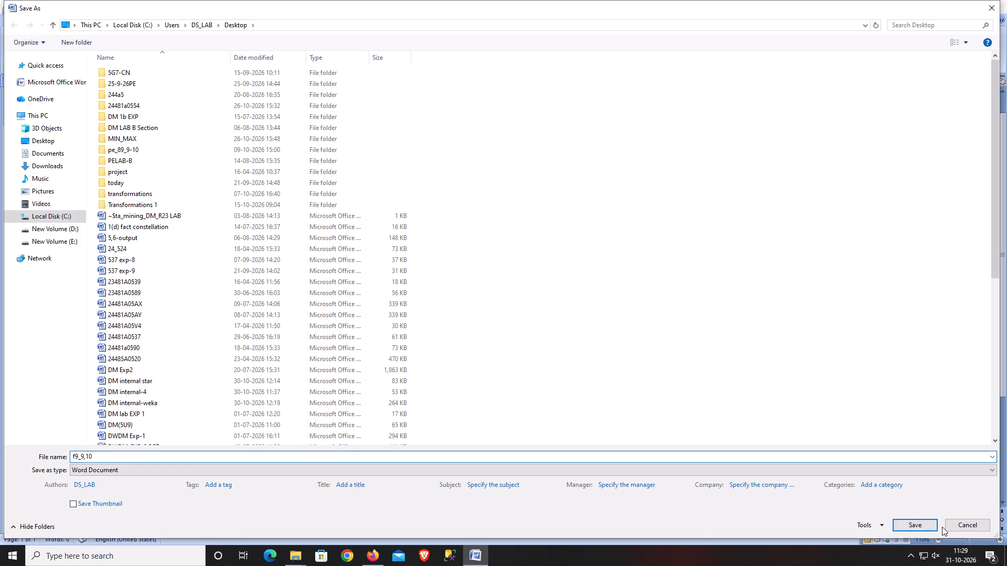
{"action": "left_click", "coordinate": [917, 525]}
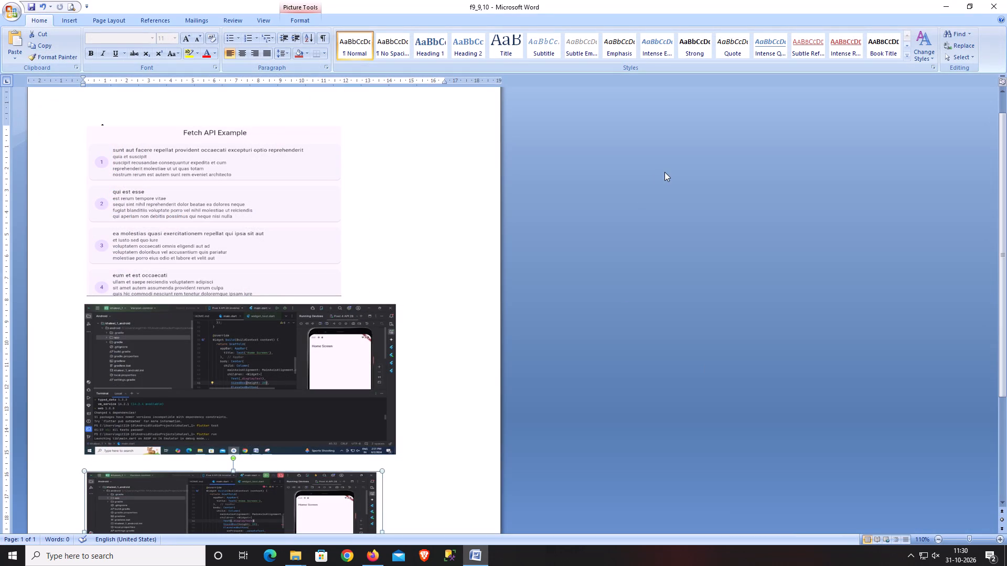
Close Word, the flutter lab manual in Firefox and the open file windows.
{"action": "left_click", "coordinate": [1006, 0]}
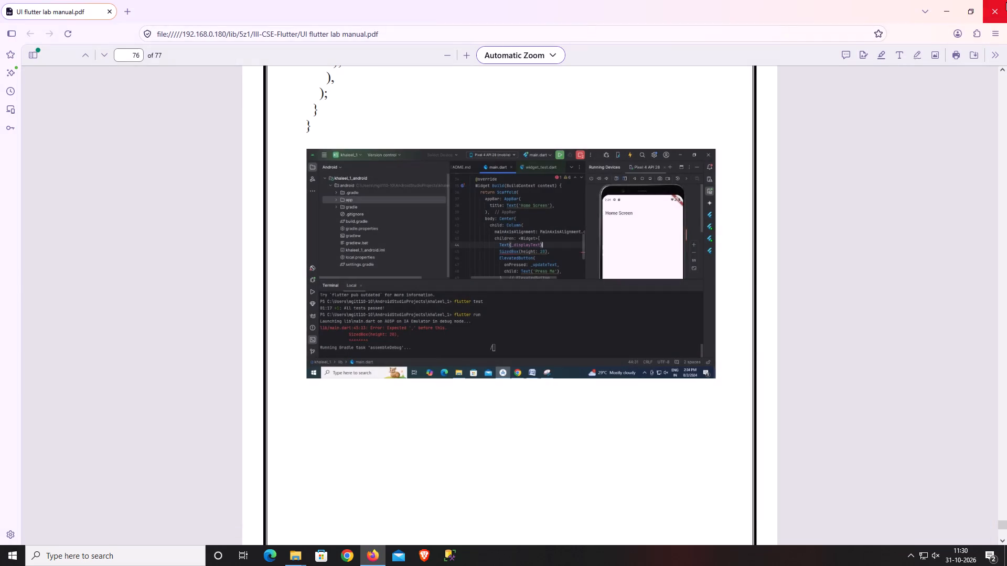
{"action": "left_click", "coordinate": [1006, 2]}
{"action": "left_click", "coordinate": [990, 4]}
{"action": "left_click", "coordinate": [991, 4]}
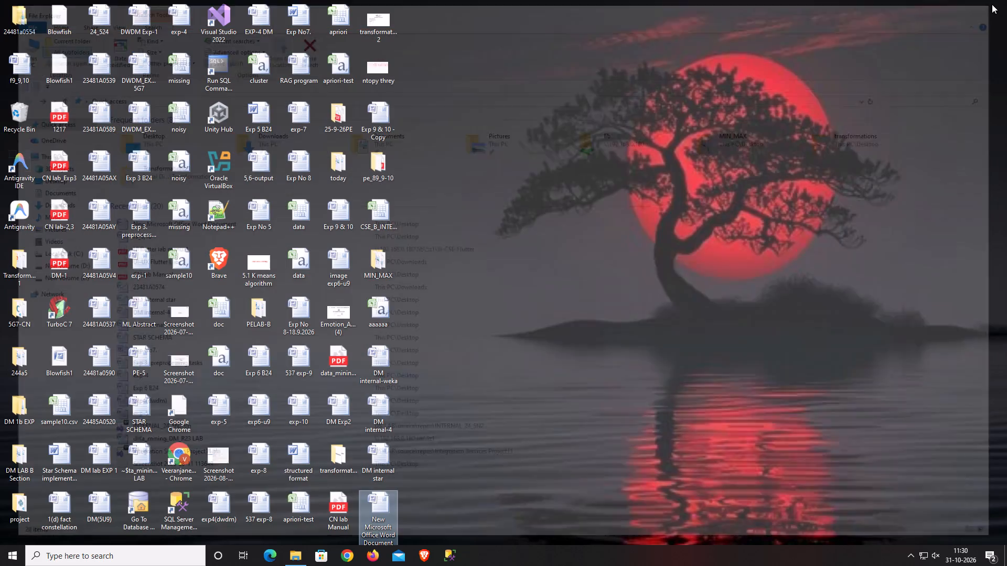
In Chrome's guest mode, search for "i love pdf" and open iLovePDF's Word to PDF converter.
{"action": "left_click", "coordinate": [352, 552]}
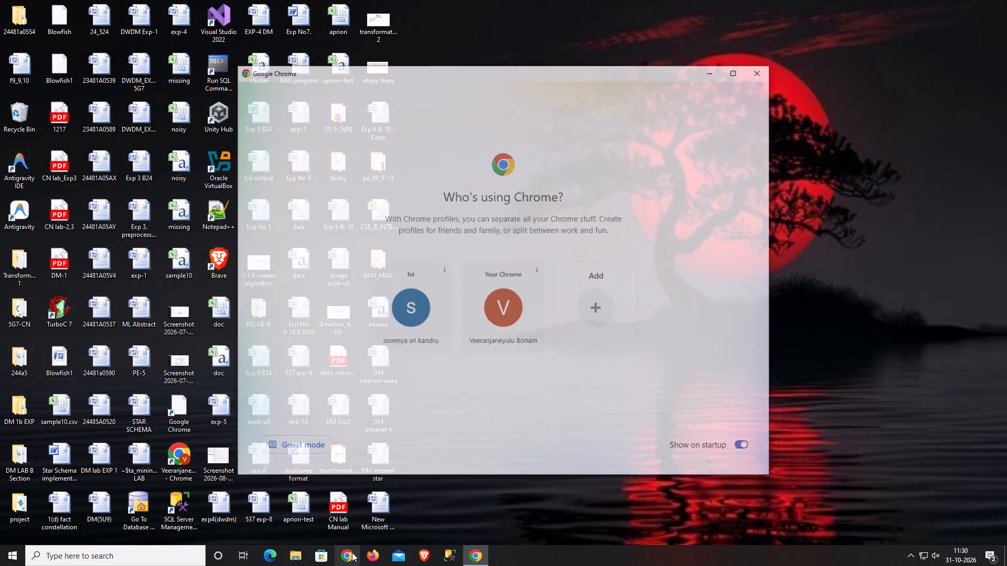
{"action": "left_click", "coordinate": [312, 451]}
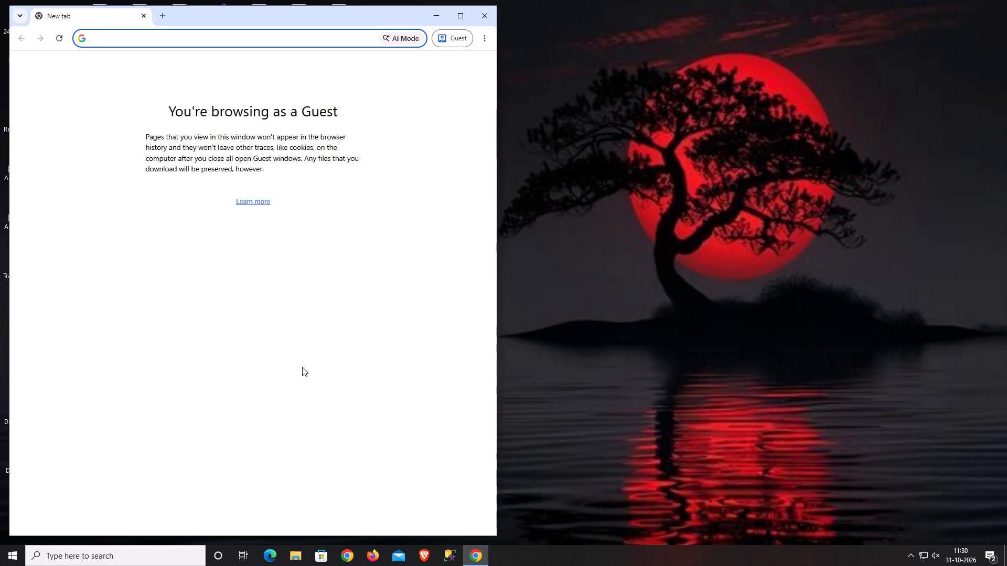
{"action": "type", "text": "i love"}
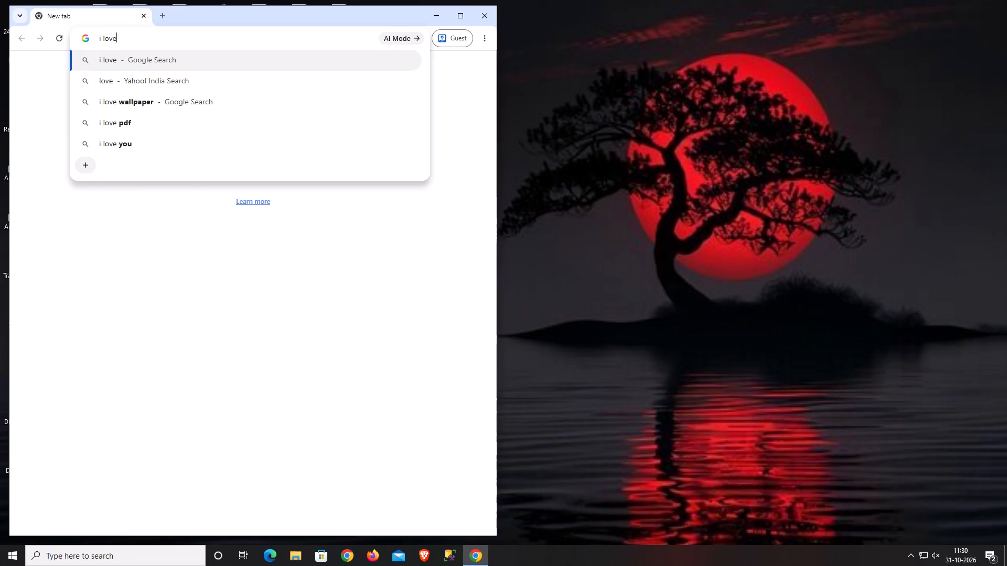
{"action": "key", "text": "space"}
{"action": "type", "text": "pdf"}
{"action": "left_click", "coordinate": [227, 60]}
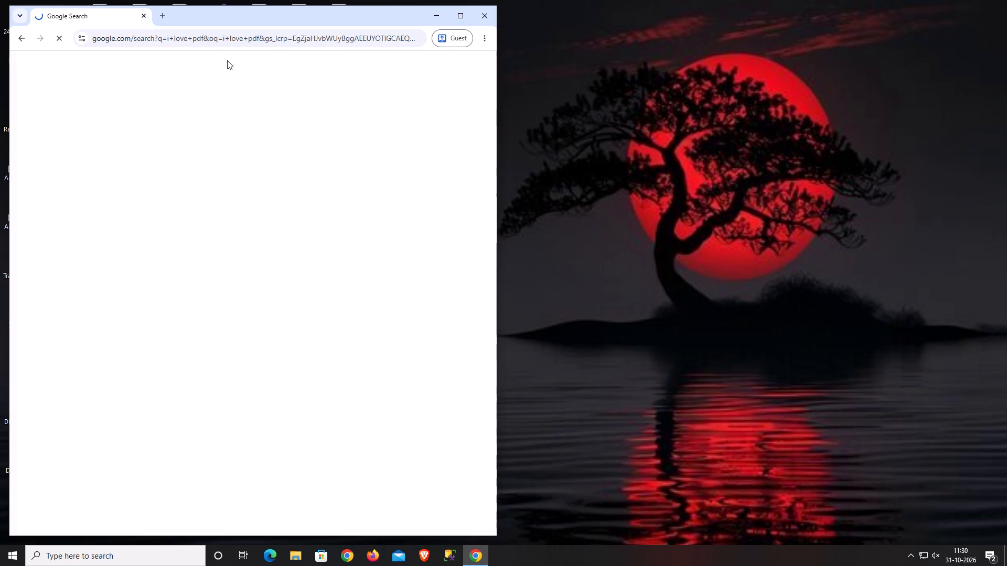
{"action": "left_click", "coordinate": [213, 164]}
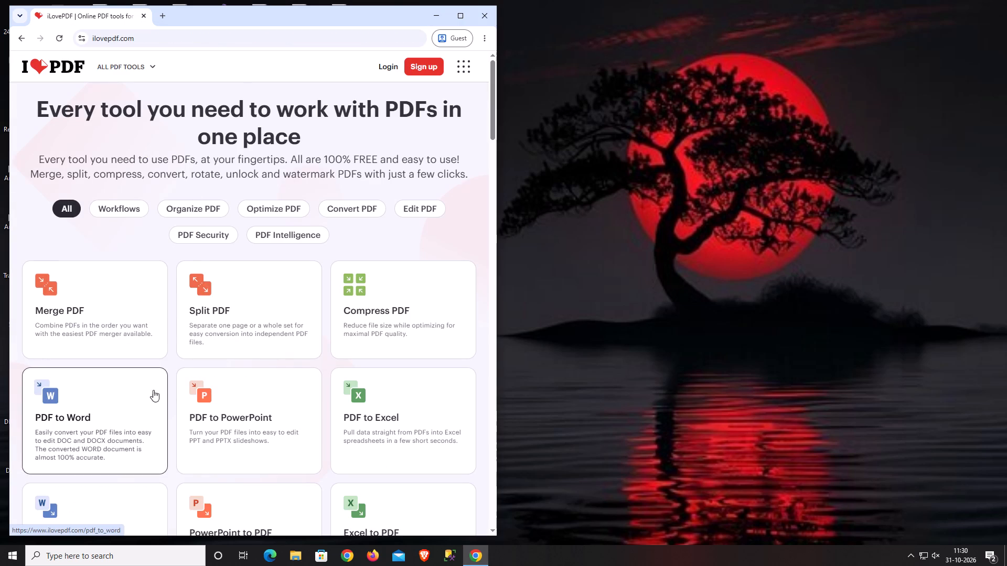
{"action": "scroll", "coordinate": [185, 387], "scroll_direction": "down", "scroll_amount": 4}
{"action": "left_click", "coordinate": [83, 301]}
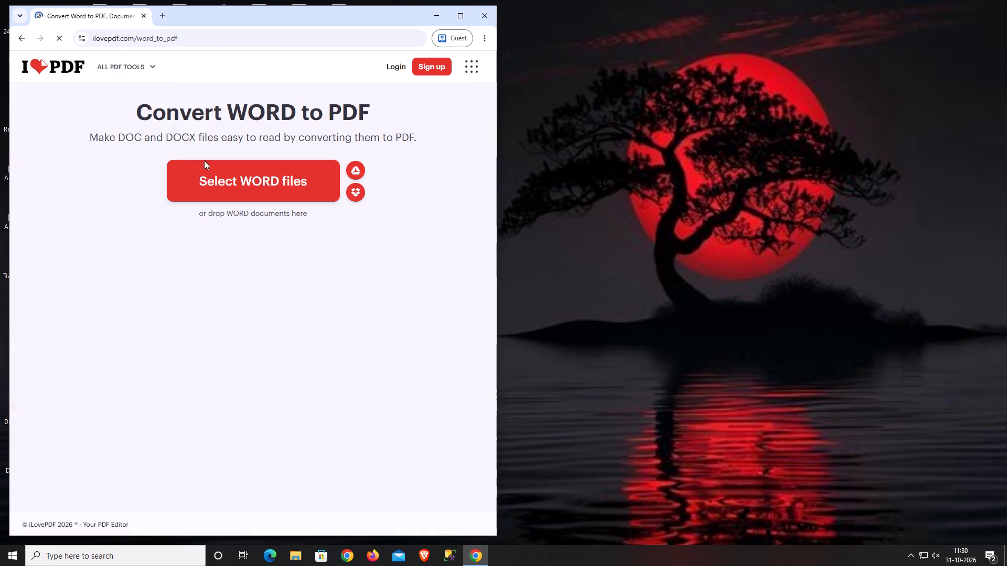
Upload the f9_9,10 Word document from the Desktop and convert it to PDF.
{"action": "left_click", "coordinate": [212, 179]}
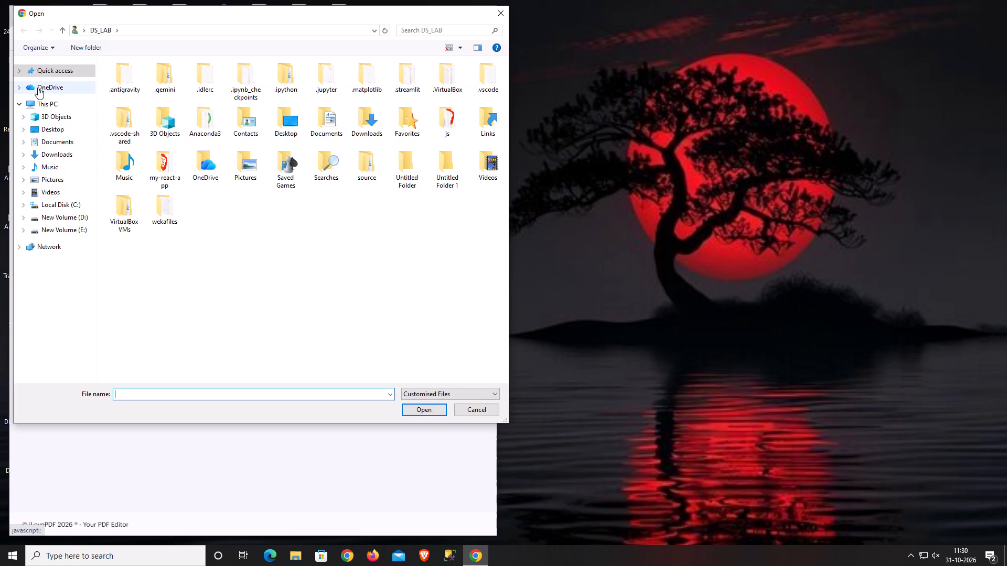
{"action": "left_click", "coordinate": [67, 127]}
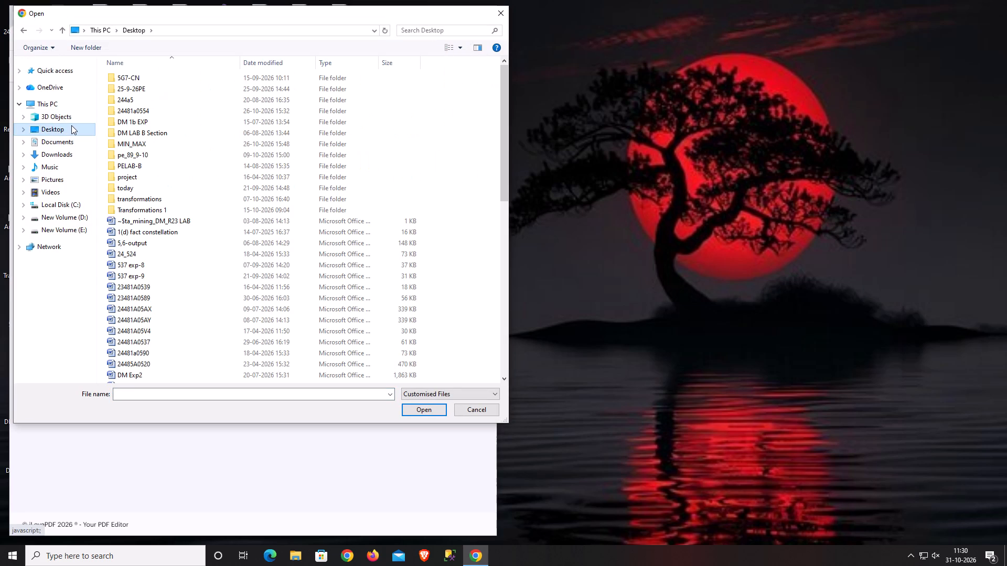
{"action": "scroll", "coordinate": [244, 153], "scroll_direction": "down", "scroll_amount": 11}
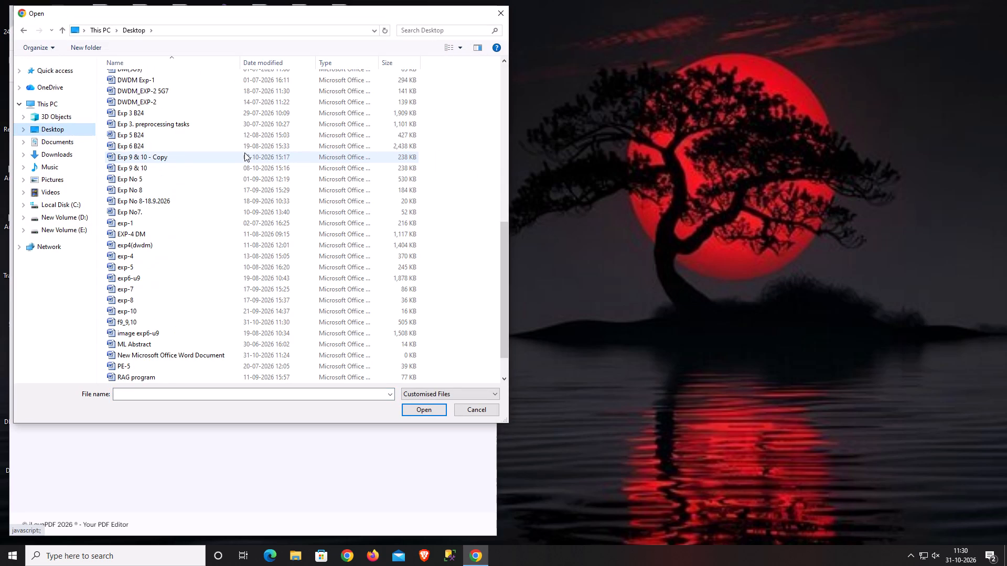
{"action": "scroll", "coordinate": [244, 153], "scroll_direction": "down", "scroll_amount": 5}
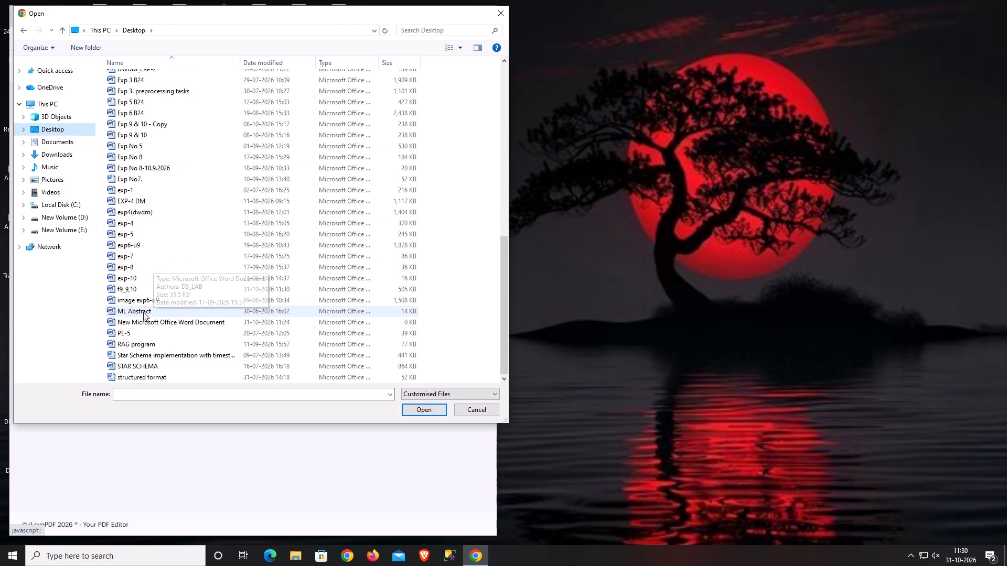
{"action": "left_click", "coordinate": [141, 287]}
{"action": "left_click", "coordinate": [414, 412]}
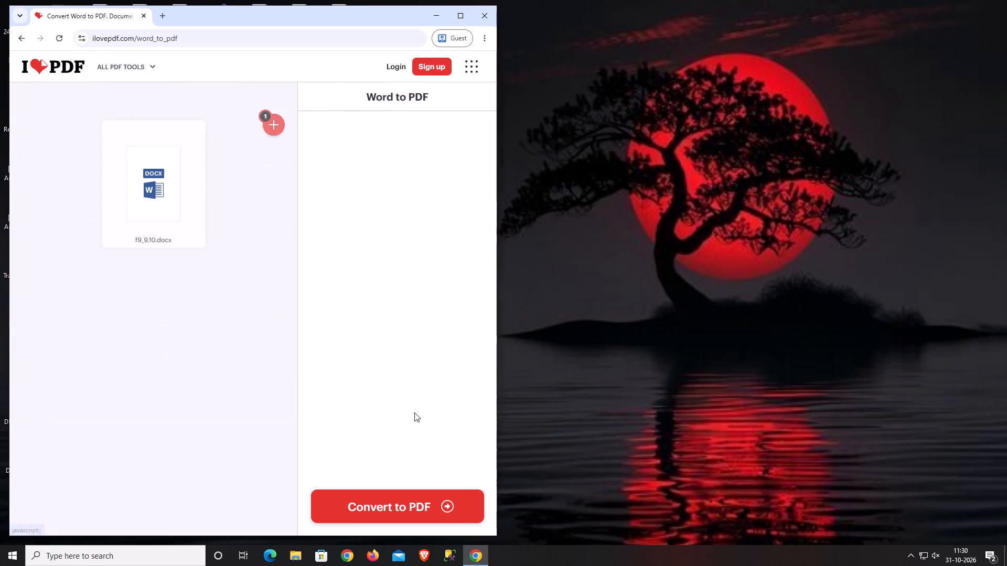
{"action": "left_click", "coordinate": [361, 505]}
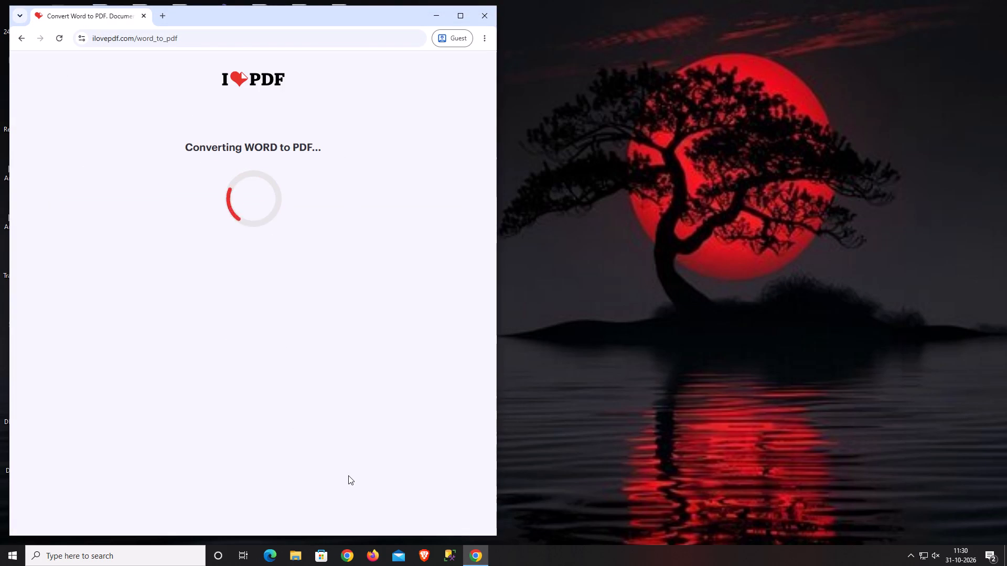
Download the converted PDF to the Downloads folder as f9_9,10 and close the browser.
{"action": "left_click", "coordinate": [221, 154]}
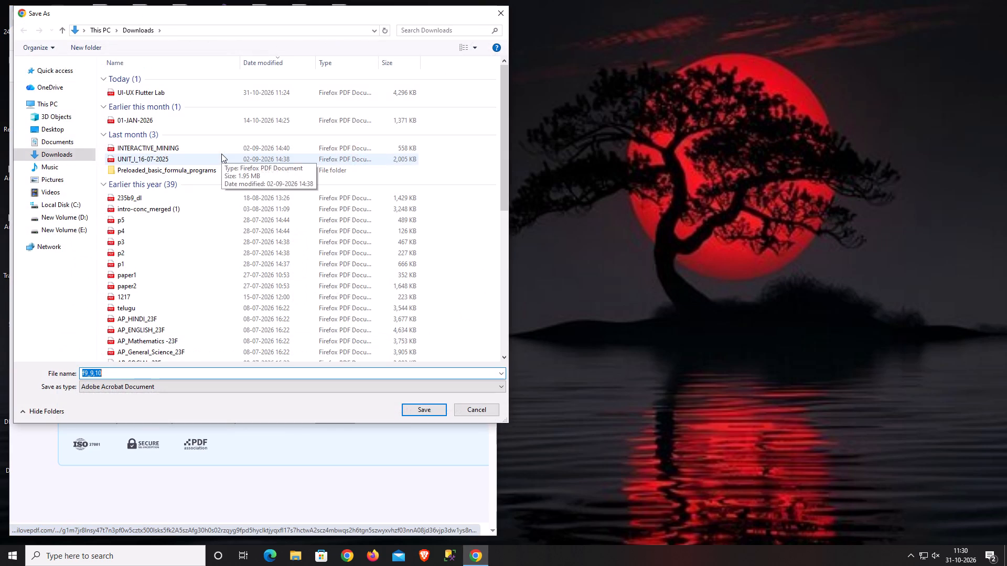
{"action": "left_click", "coordinate": [426, 411]}
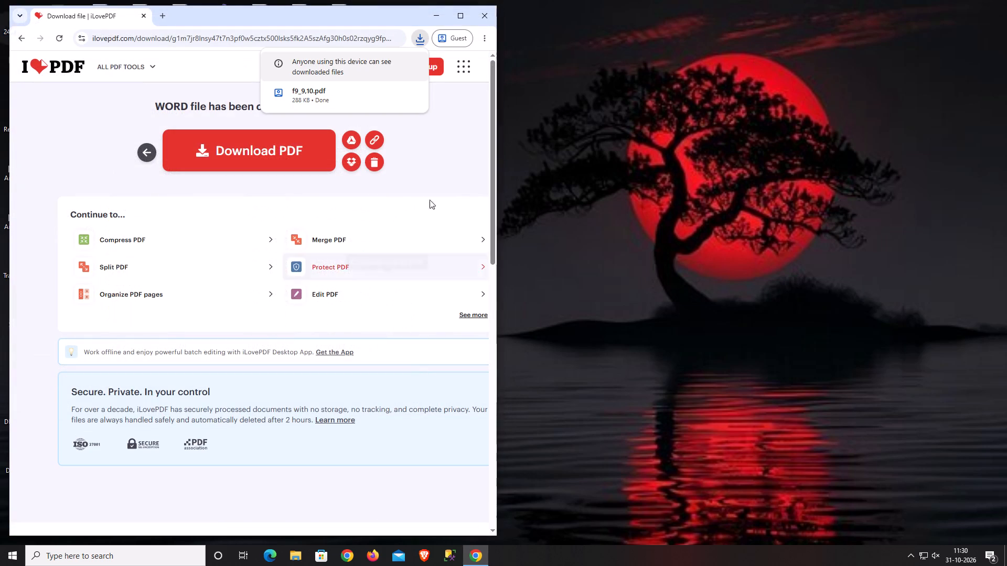
{"action": "left_click", "coordinate": [481, 18]}
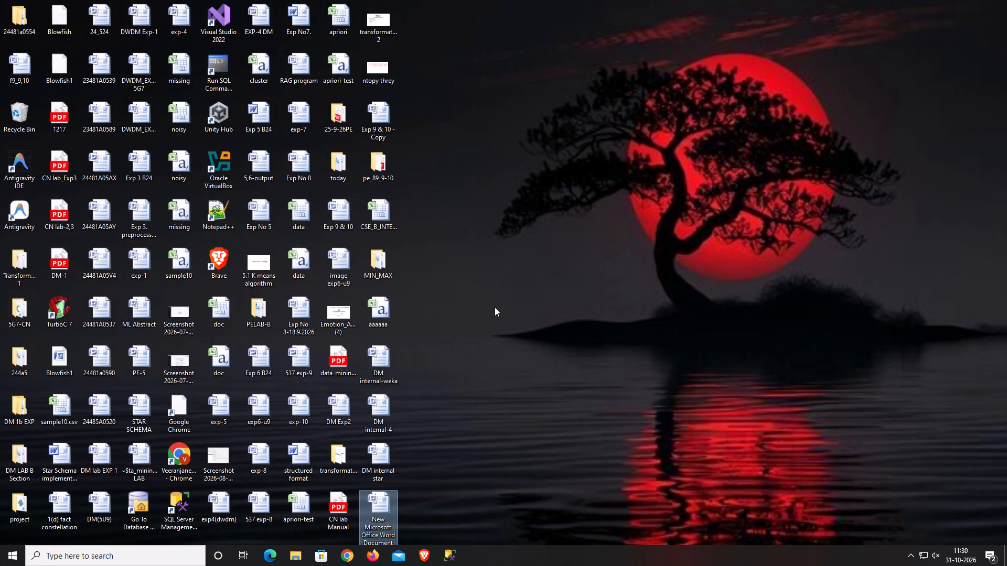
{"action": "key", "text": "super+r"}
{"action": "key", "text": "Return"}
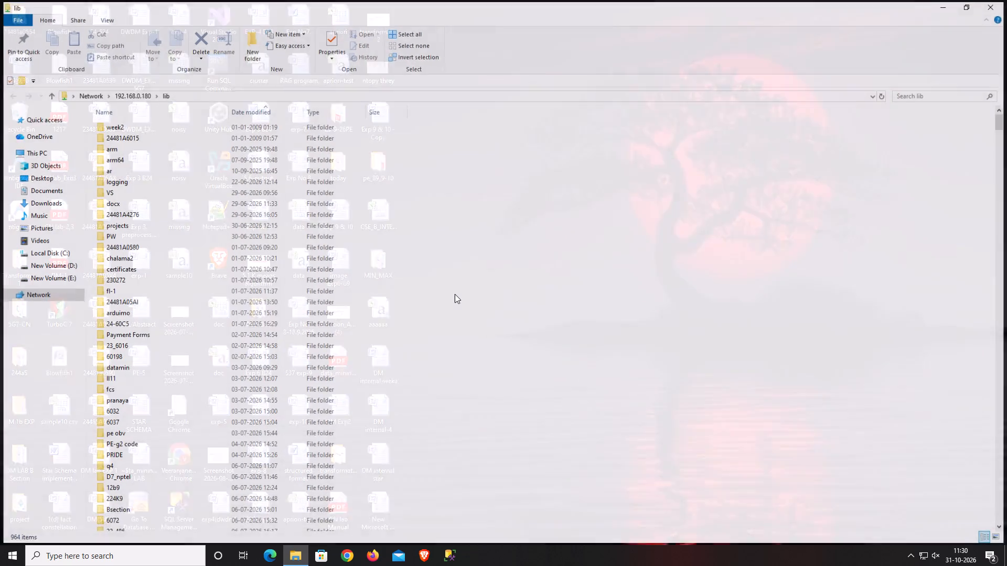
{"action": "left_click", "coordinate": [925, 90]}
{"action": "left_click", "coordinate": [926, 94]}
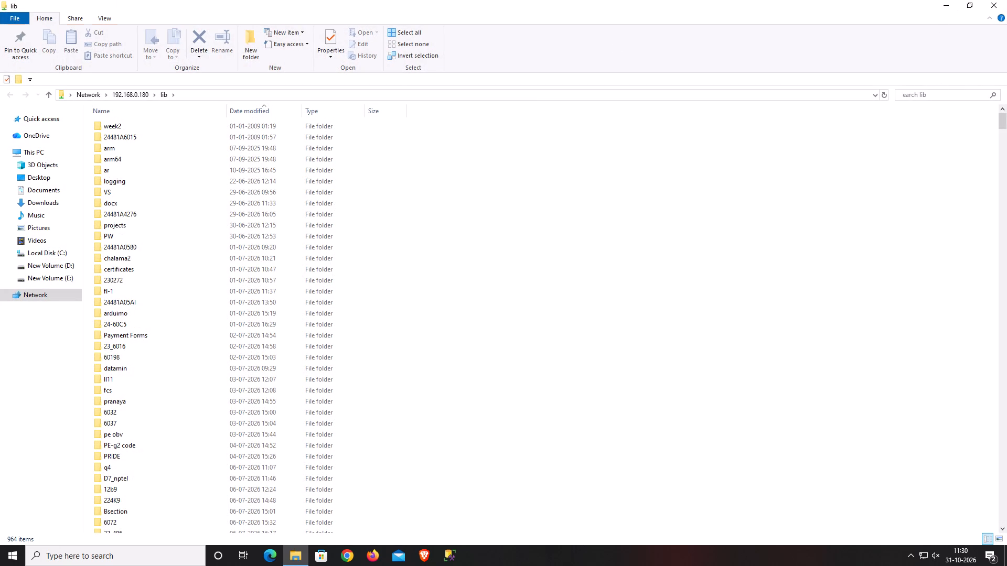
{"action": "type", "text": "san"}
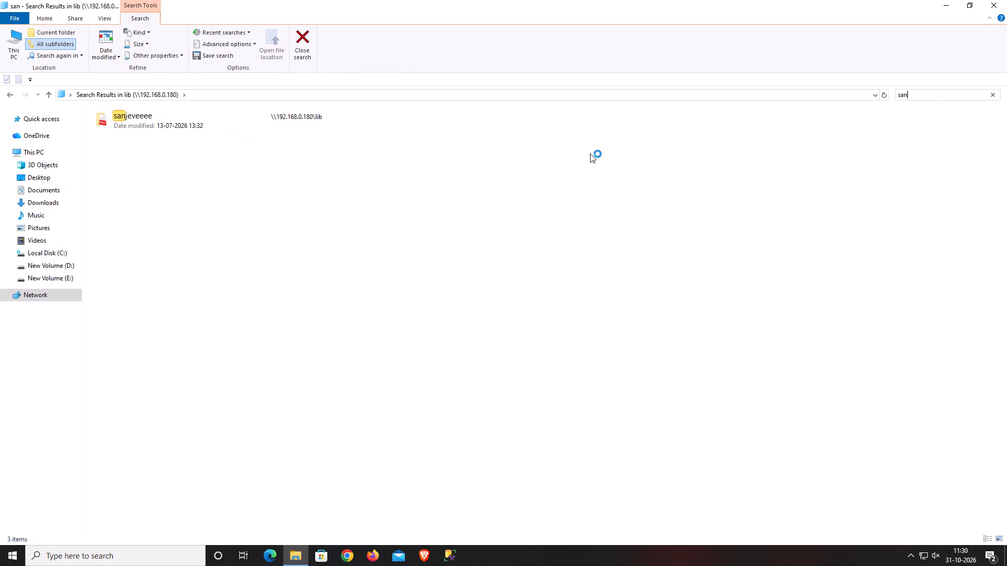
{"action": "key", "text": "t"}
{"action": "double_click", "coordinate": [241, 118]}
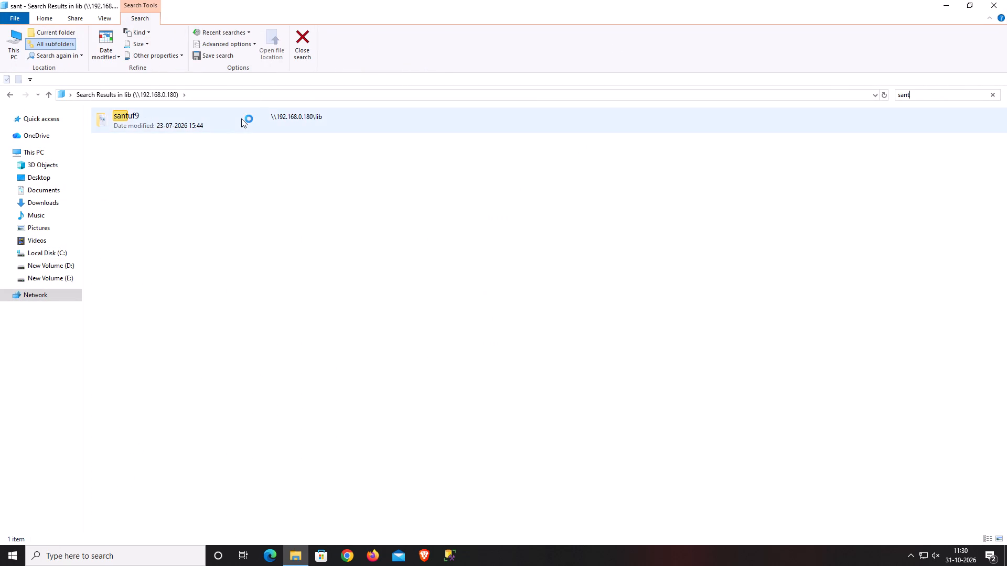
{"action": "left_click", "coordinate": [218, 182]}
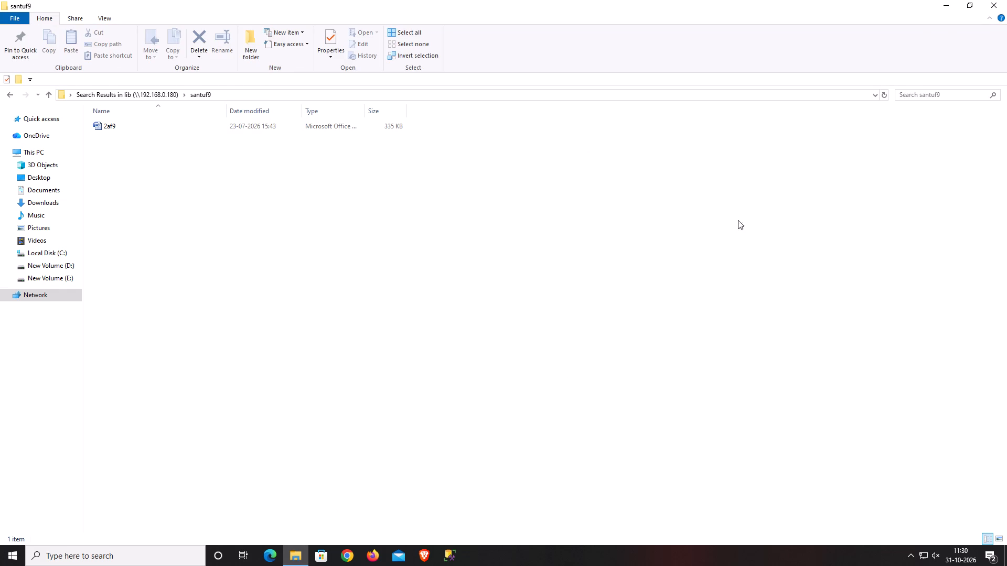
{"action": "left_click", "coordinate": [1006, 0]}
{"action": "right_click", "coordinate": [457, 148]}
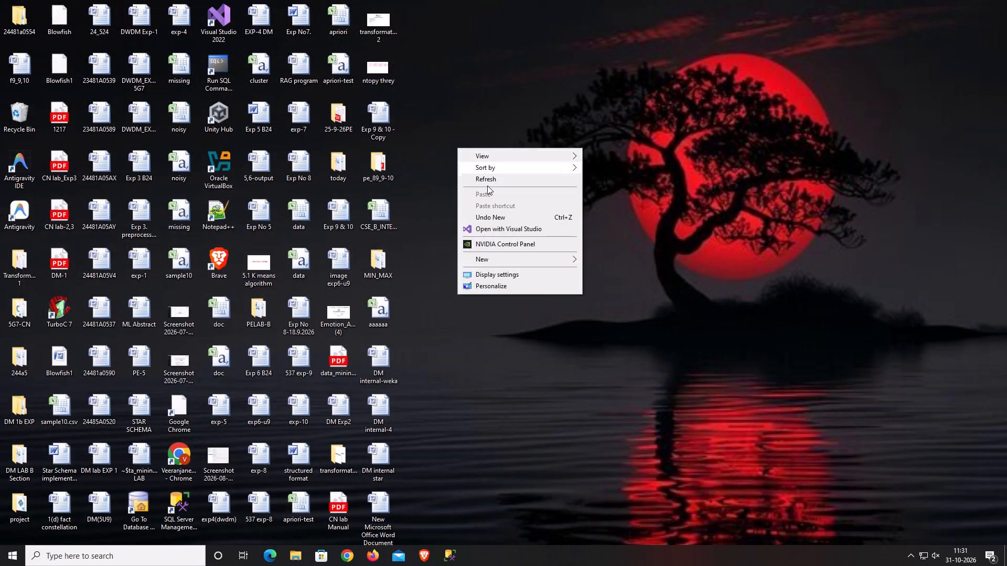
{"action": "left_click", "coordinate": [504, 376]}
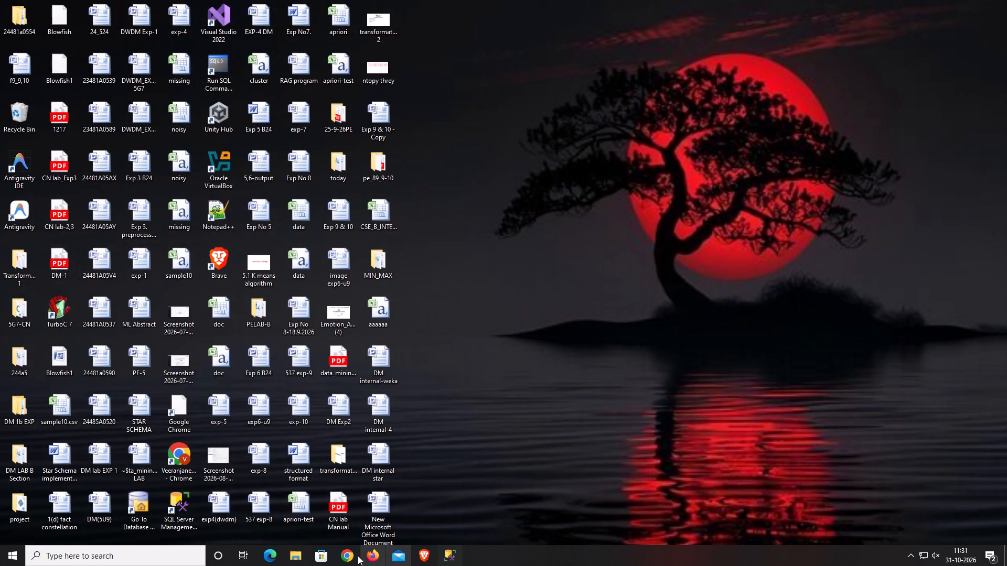
In File Explorer, copy the f9_9,10 PDF from the recent files.
{"action": "left_click", "coordinate": [295, 560]}
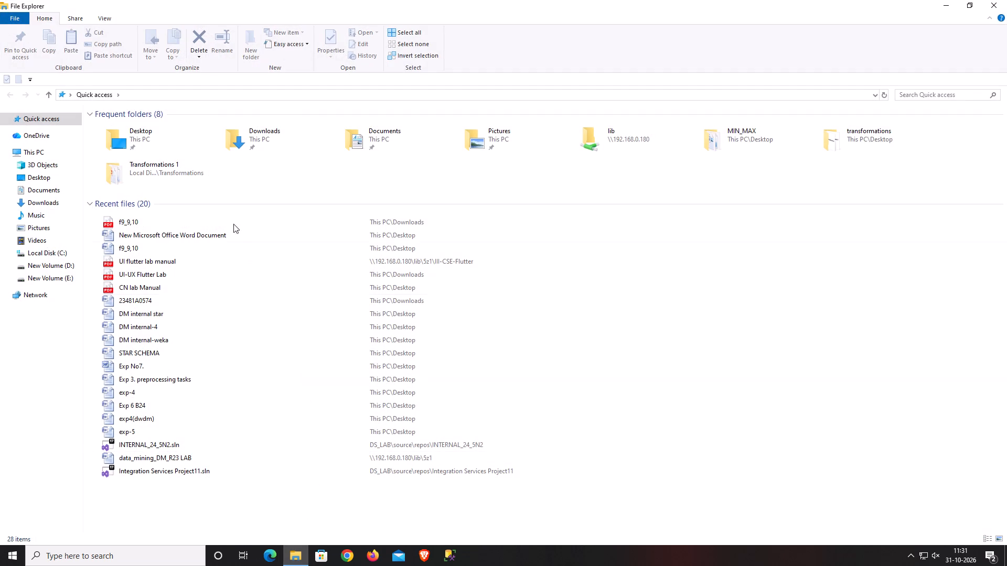
{"action": "left_click", "coordinate": [154, 223]}
{"action": "right_click", "coordinate": [154, 223]}
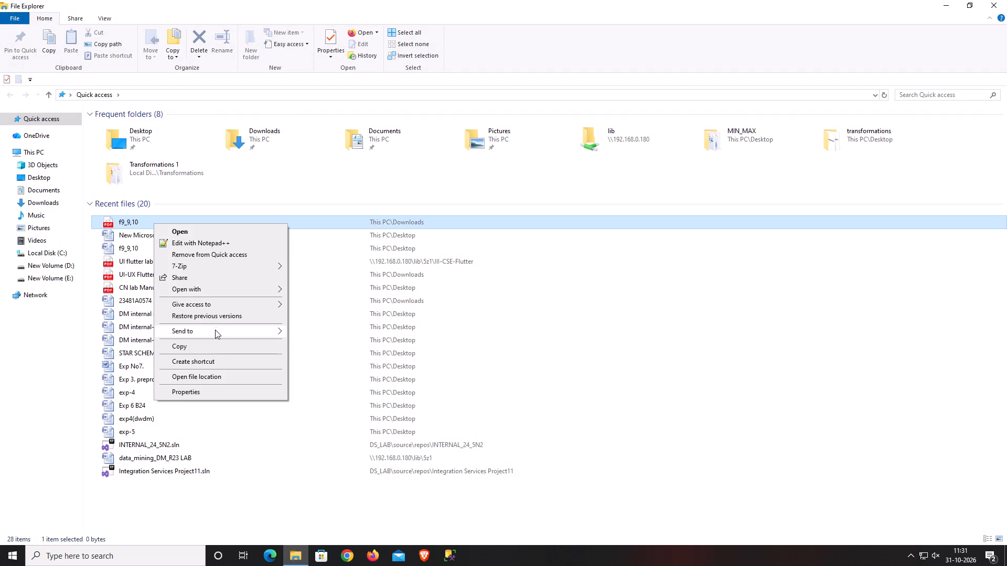
{"action": "left_click", "coordinate": [215, 348]}
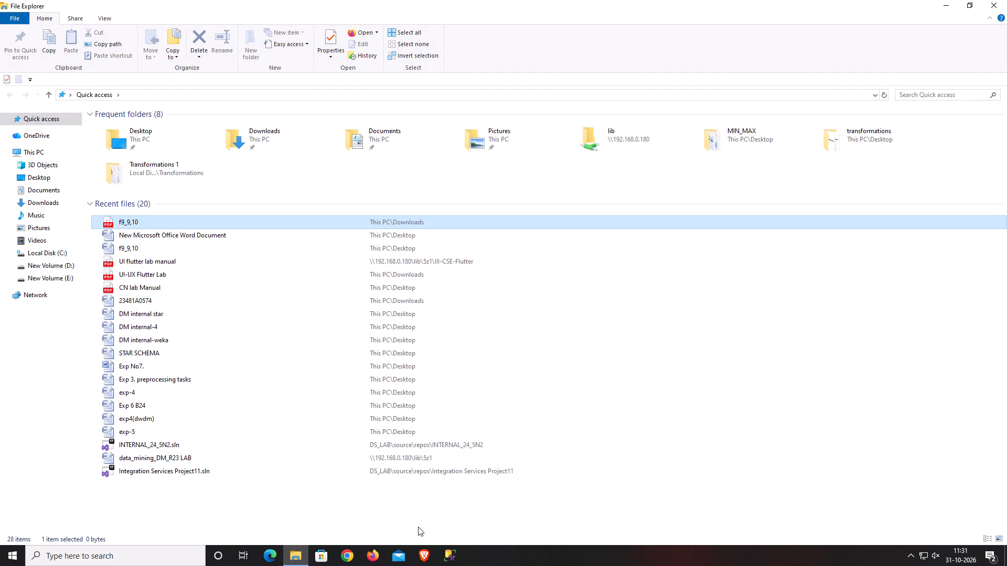
Open the lib network share on 192.168.0.180, search it for "san", and paste the copied PDF into the santuf9 folder.
{"action": "key", "text": "super+r"}
{"action": "left_click", "coordinate": [99, 523]}
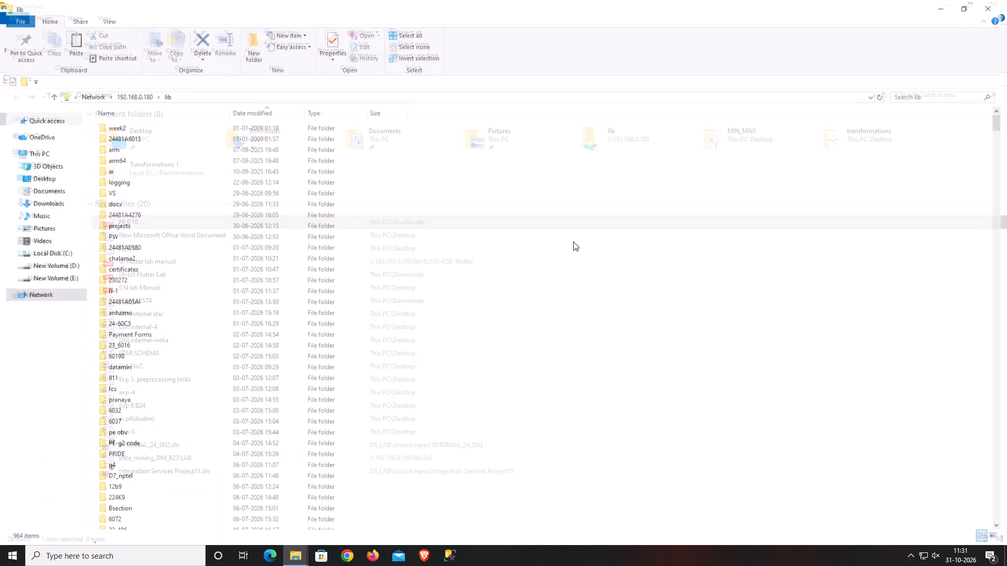
{"action": "left_click", "coordinate": [930, 94]}
{"action": "type", "text": "san"}
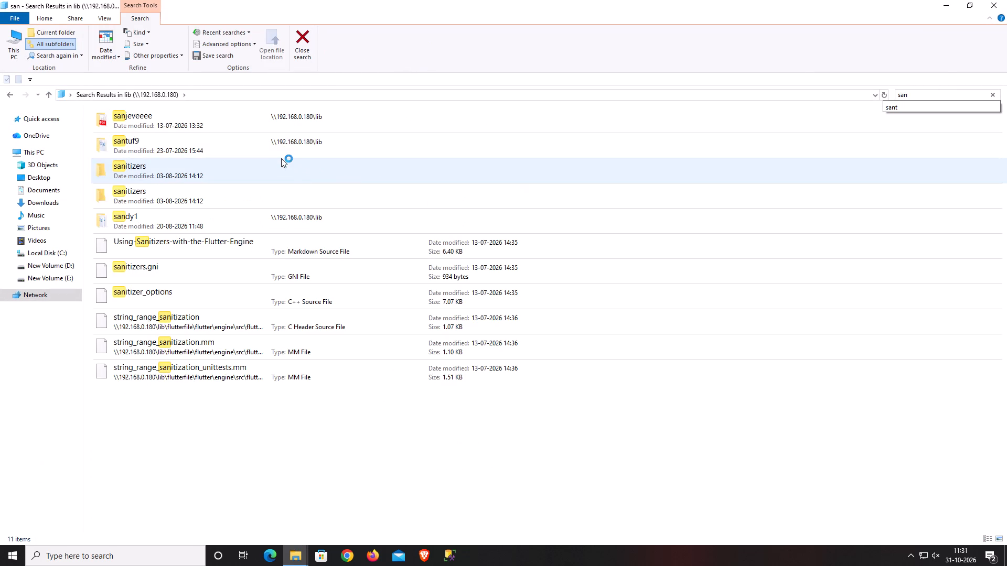
{"action": "double_click", "coordinate": [281, 148]}
{"action": "right_click", "coordinate": [282, 149]}
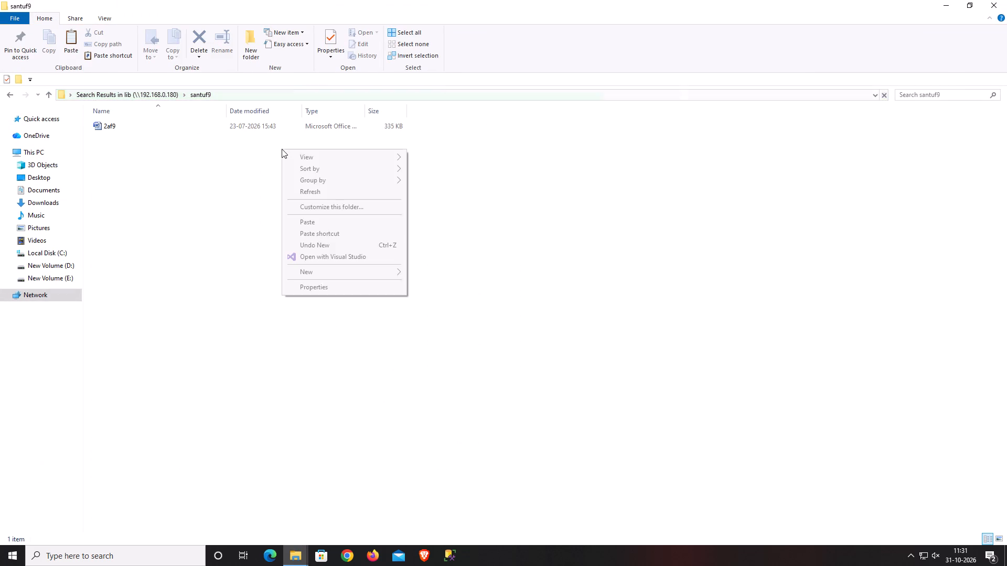
{"action": "left_click", "coordinate": [337, 222]}
Permanently delete the 2af9 Word document from the santuf9 folder.
{"action": "left_click", "coordinate": [228, 124]}
{"action": "right_click", "coordinate": [228, 124]}
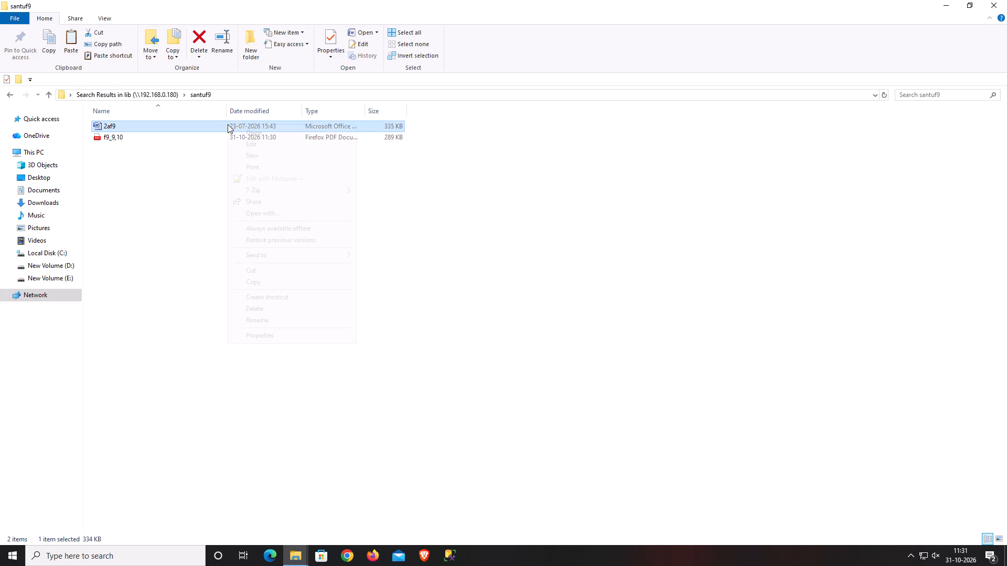
{"action": "left_click", "coordinate": [293, 311]}
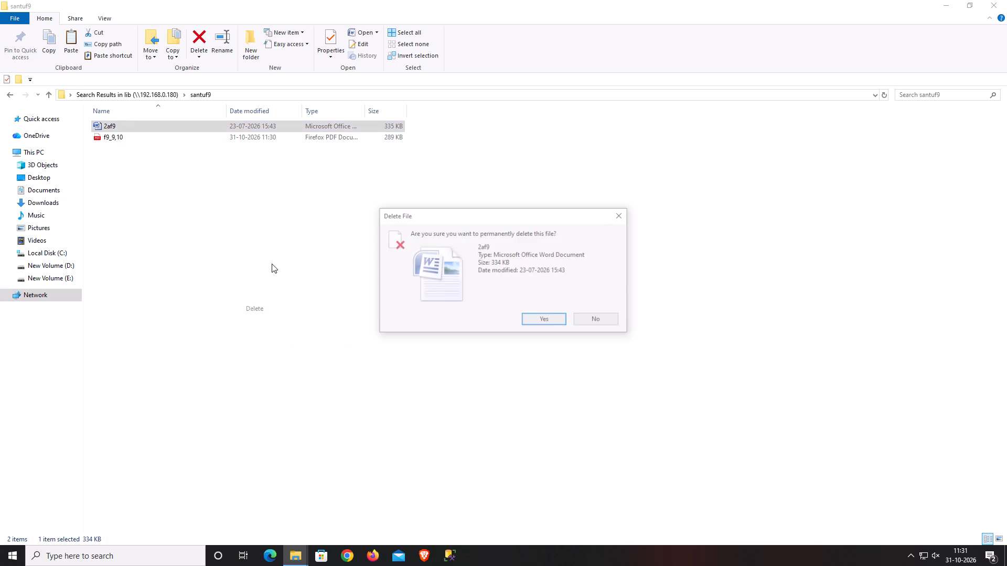
{"action": "left_click", "coordinate": [537, 317]}
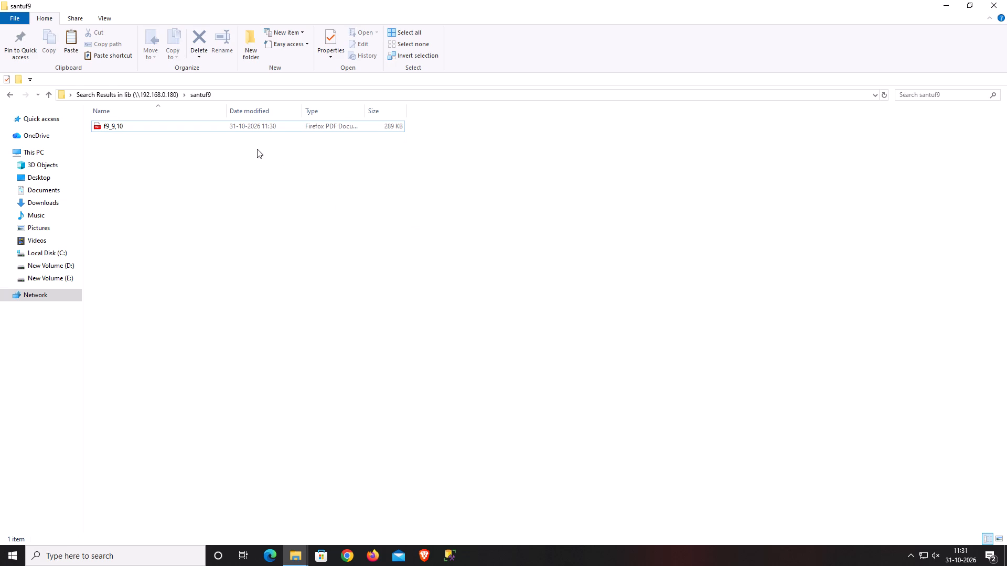
Open the f9_9,10 PDF in the santuf9 folder to review its contents, and close it and the File Explorer windows.
{"action": "double_click", "coordinate": [228, 130]}
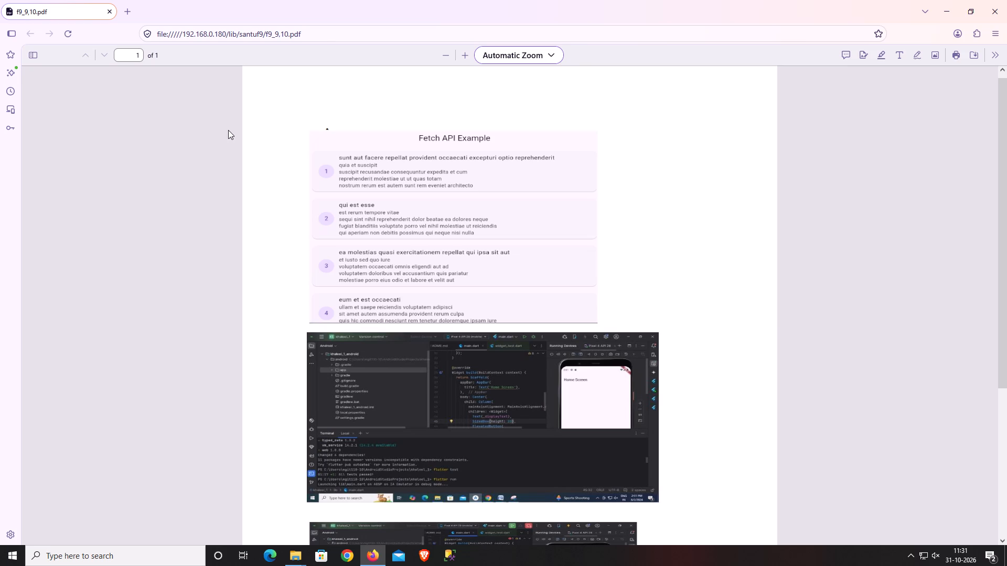
{"action": "scroll", "coordinate": [411, 239], "scroll_direction": "down", "scroll_amount": 5}
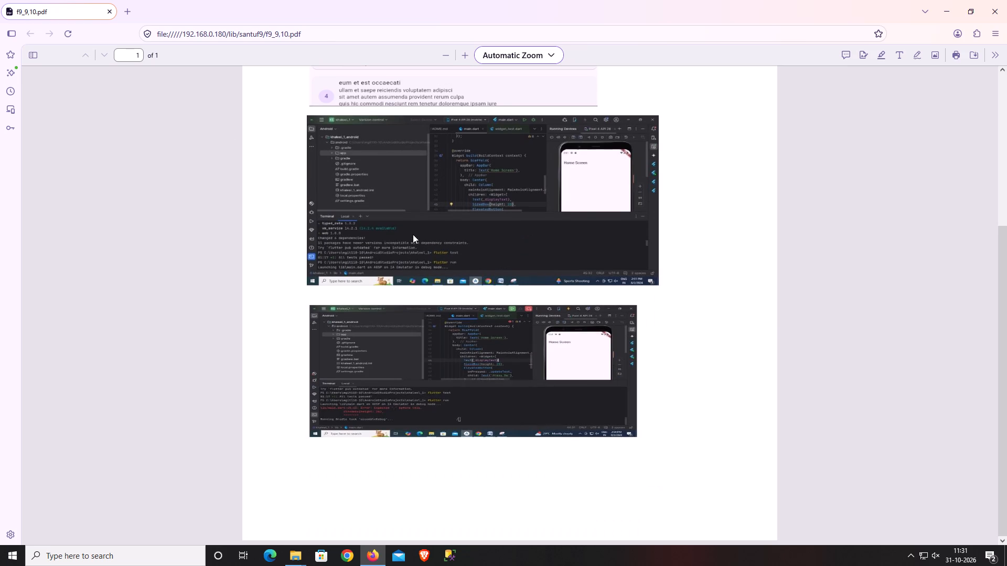
{"action": "scroll", "coordinate": [413, 234], "scroll_direction": "down", "scroll_amount": 5}
{"action": "left_click", "coordinate": [1005, 7]}
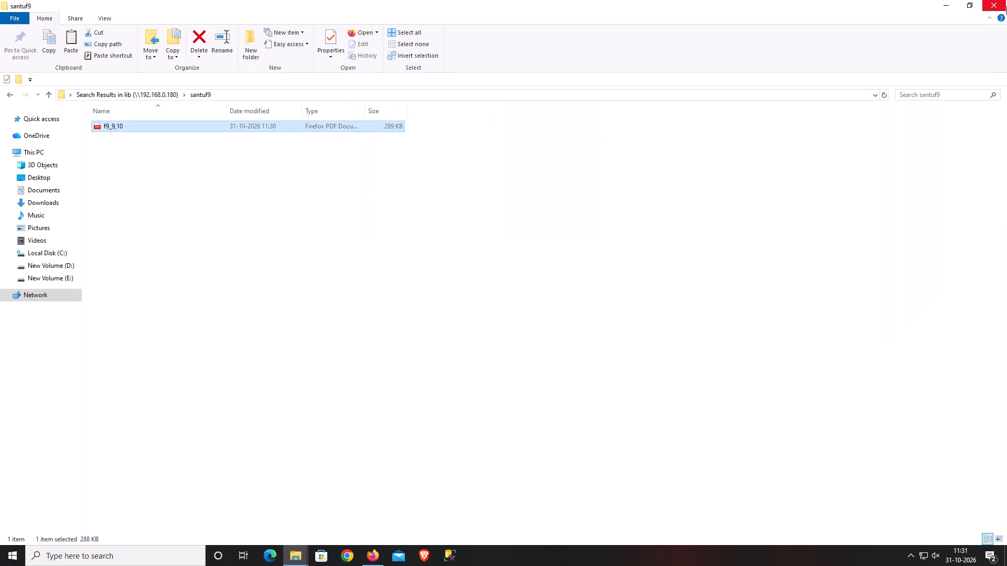
{"action": "left_click", "coordinate": [1002, 6]}
{"action": "left_click", "coordinate": [1002, 6]}
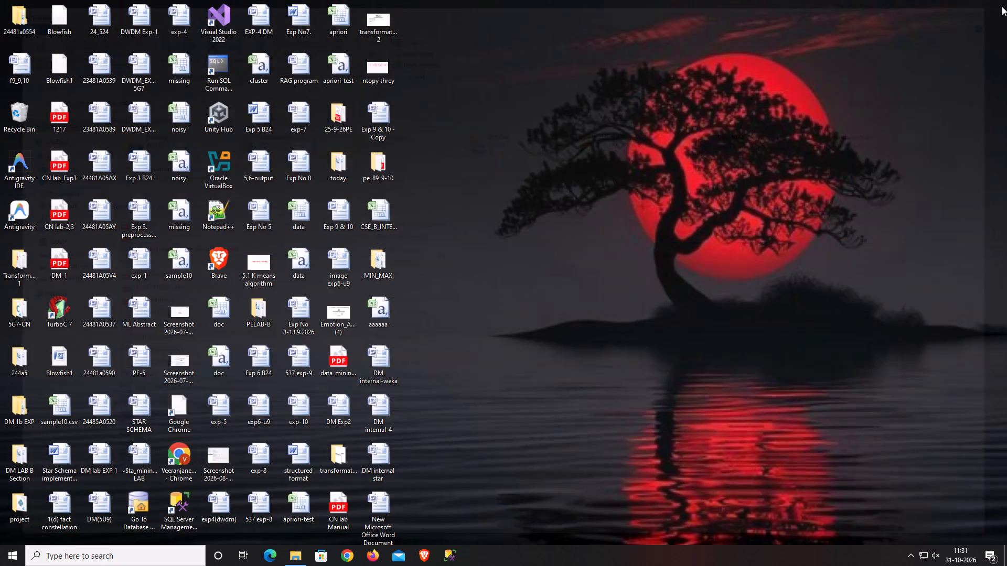
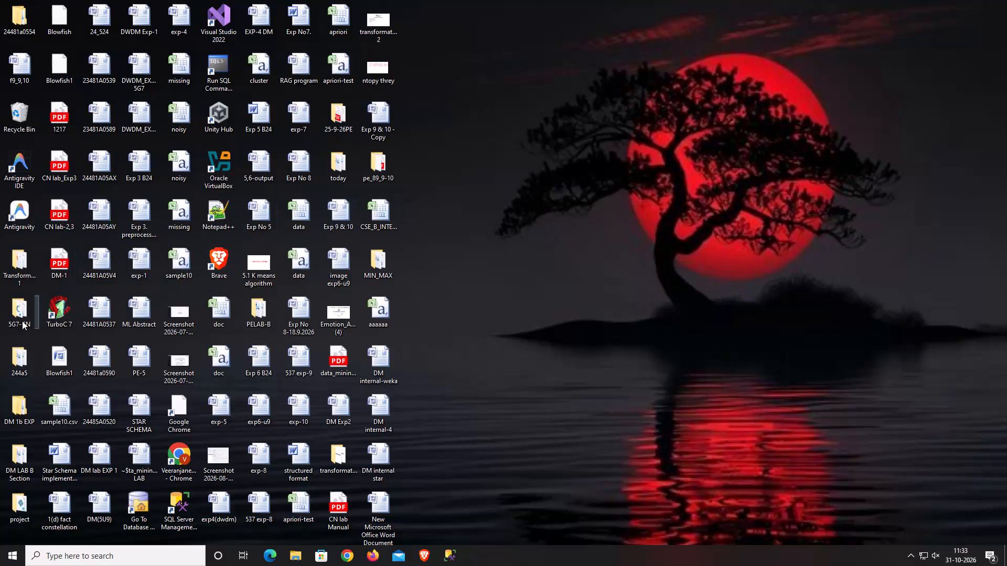
Bring up the Windows power options for sleep, shut down and restart.
{"action": "left_click", "coordinate": [8, 565]}
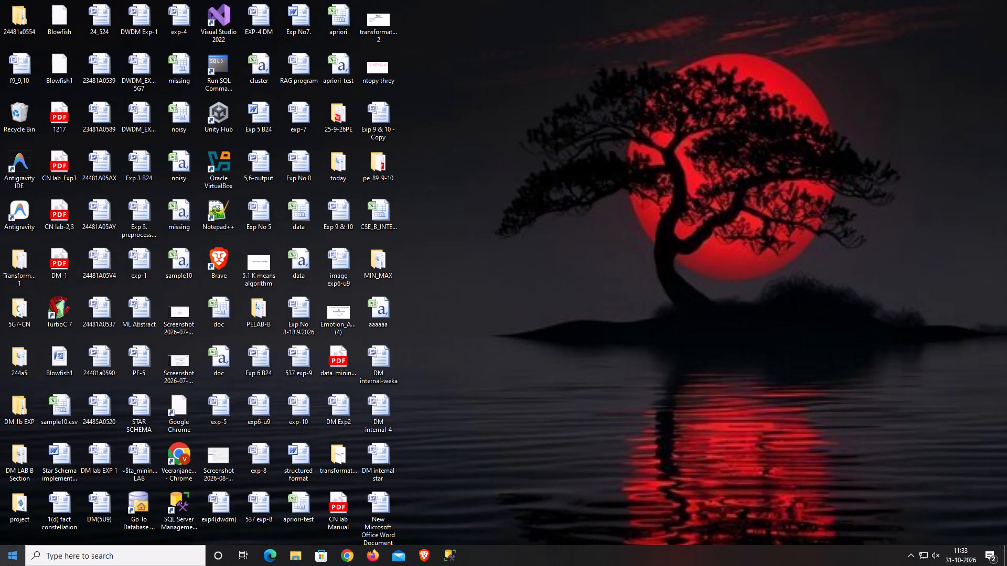
{"action": "left_click", "coordinate": [16, 530]}
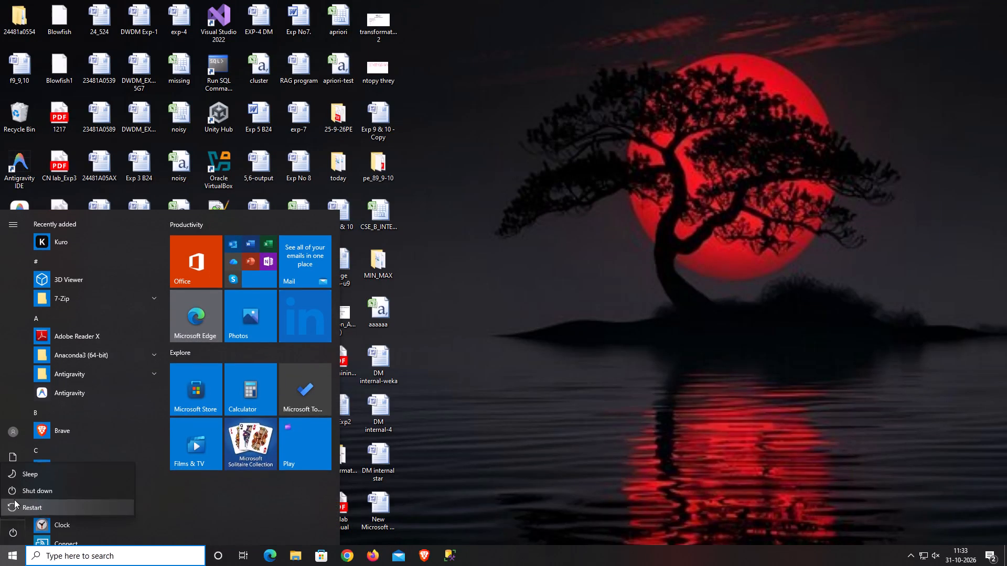